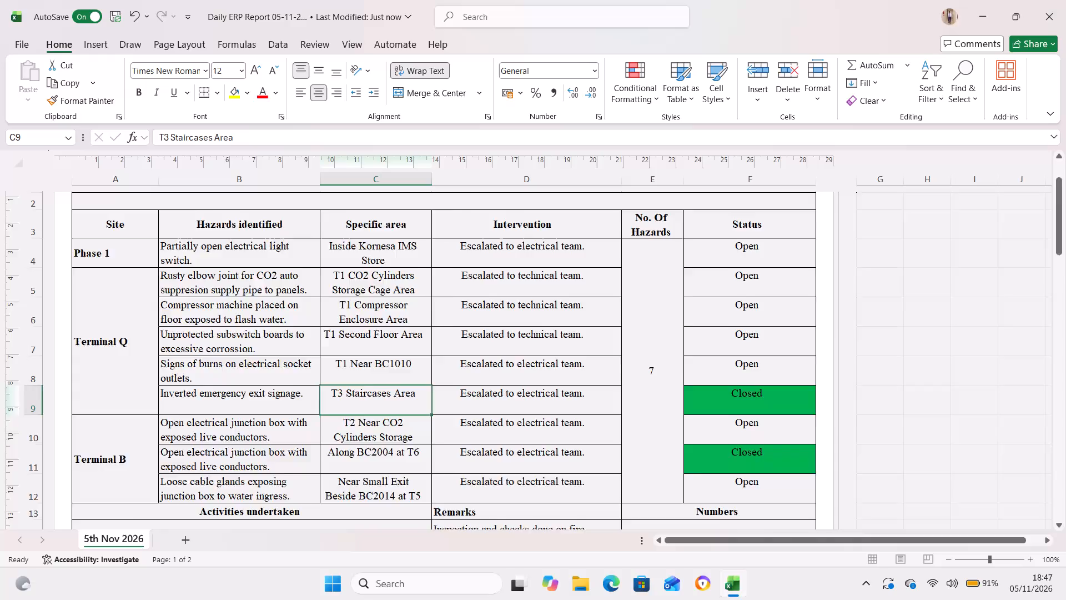
Check over the Daily ERP Report 05-11-2026 workbook, save it and minimise its window.
{"action": "scroll", "coordinate": [426, 406], "scroll_direction": "down", "scroll_amount": 4}
{"action": "scroll", "coordinate": [427, 406], "scroll_direction": "up", "scroll_amount": 1}
{"action": "scroll", "coordinate": [427, 406], "scroll_direction": "down", "scroll_amount": 1}
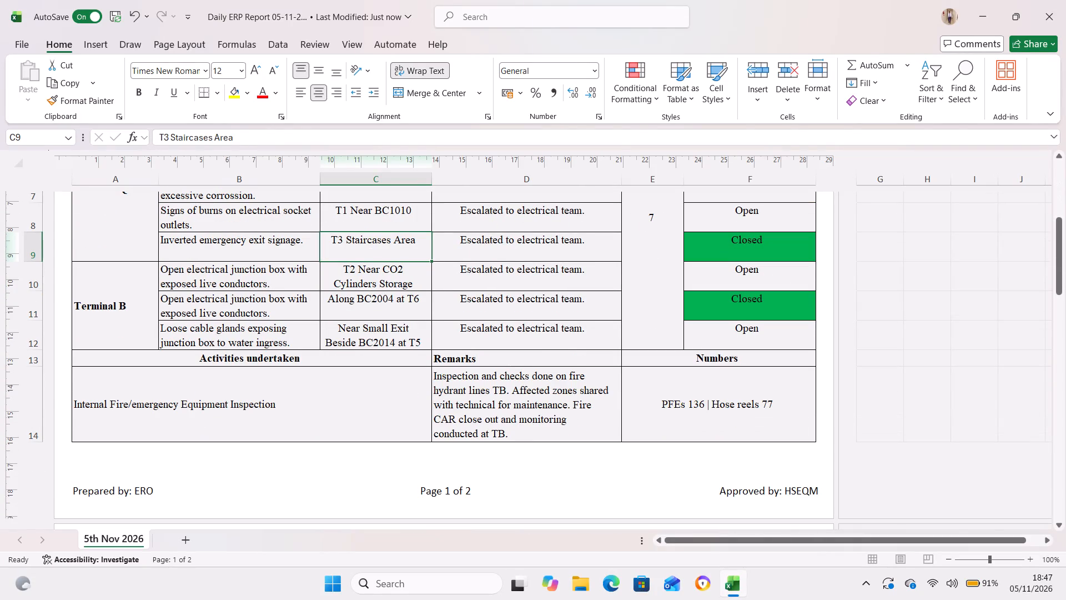
{"action": "key", "text": "ctrl+s"}
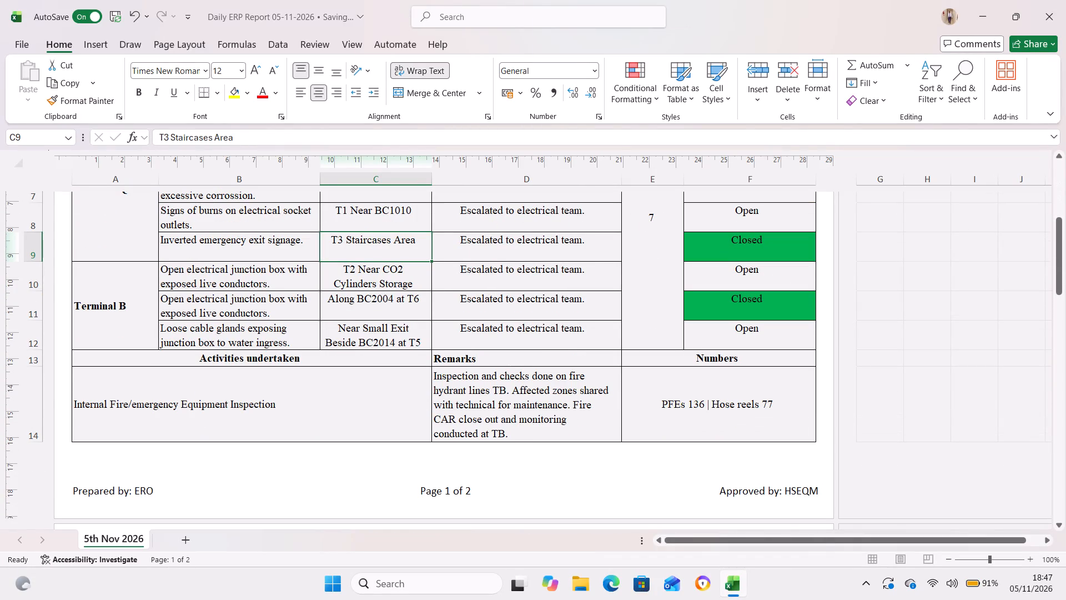
{"action": "left_click", "coordinate": [979, 13]}
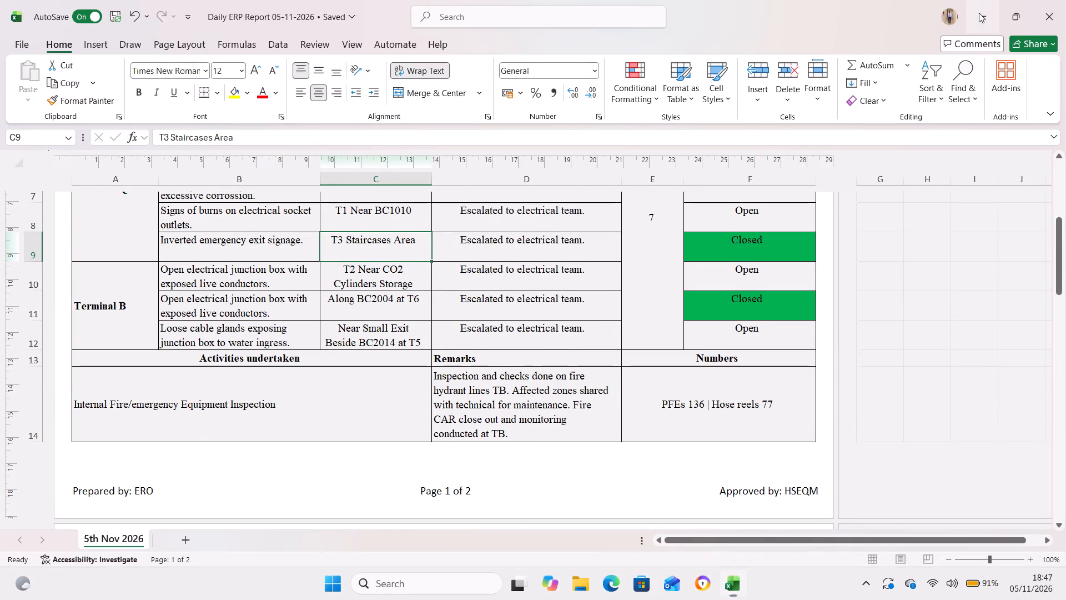
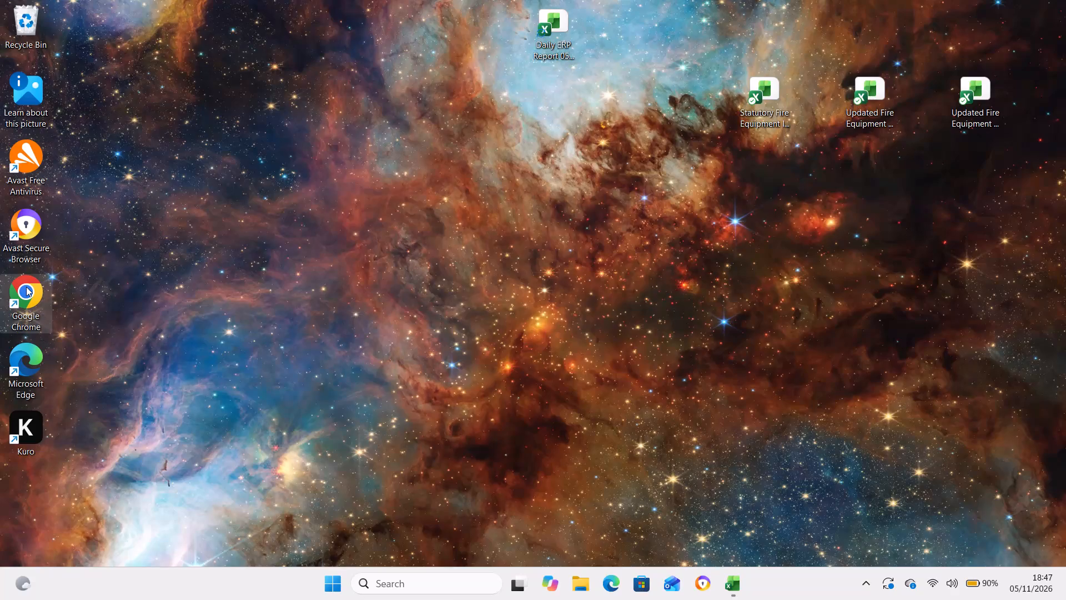
Launch the Google Chrome browser from the desktop.
{"action": "double_click", "coordinate": [26, 287]}
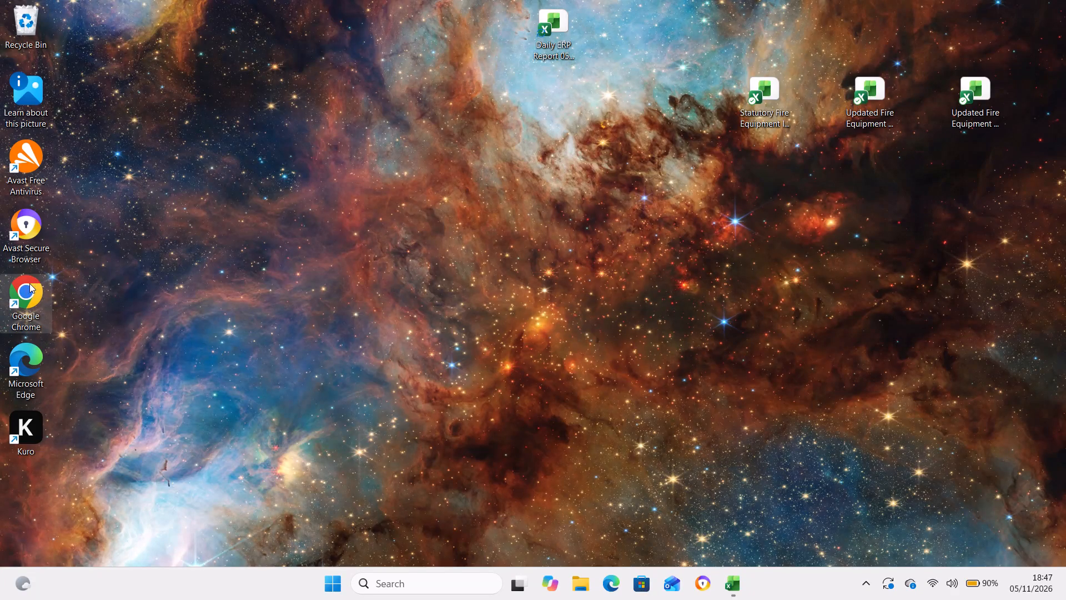
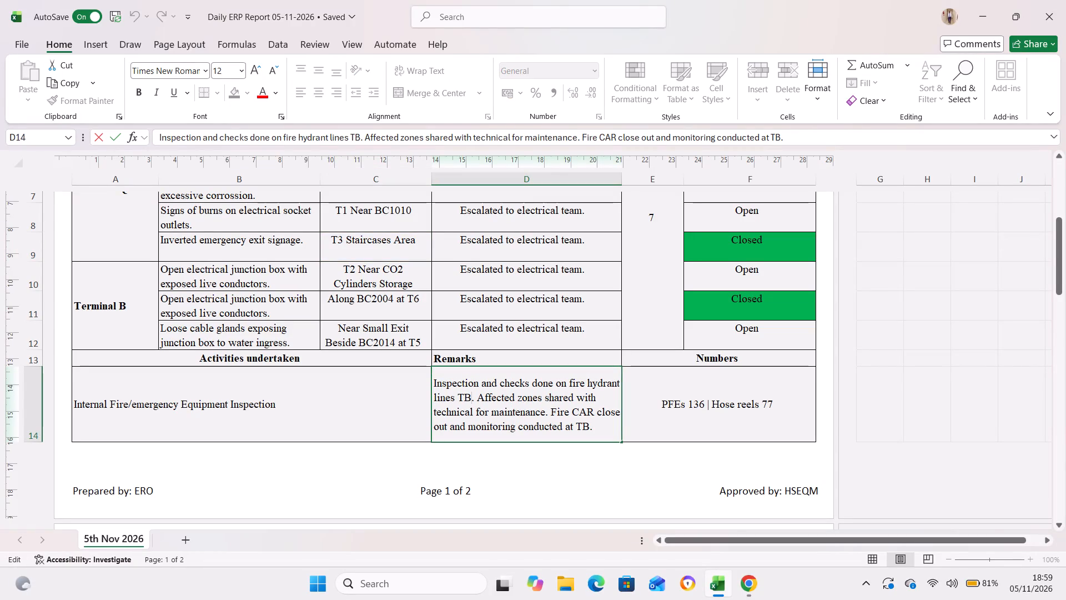
Select the remarks text for the Internal Fire/emergency Equipment Inspection in cell D14, working back from the end of its last sentence.
{"action": "left_click_drag", "start_coordinate": [601, 426], "coordinate": [598, 425]}
{"action": "left_click_drag", "start_coordinate": [598, 425], "coordinate": [526, 410]}
{"action": "left_click_drag", "start_coordinate": [478, 403], "coordinate": [483, 400]}
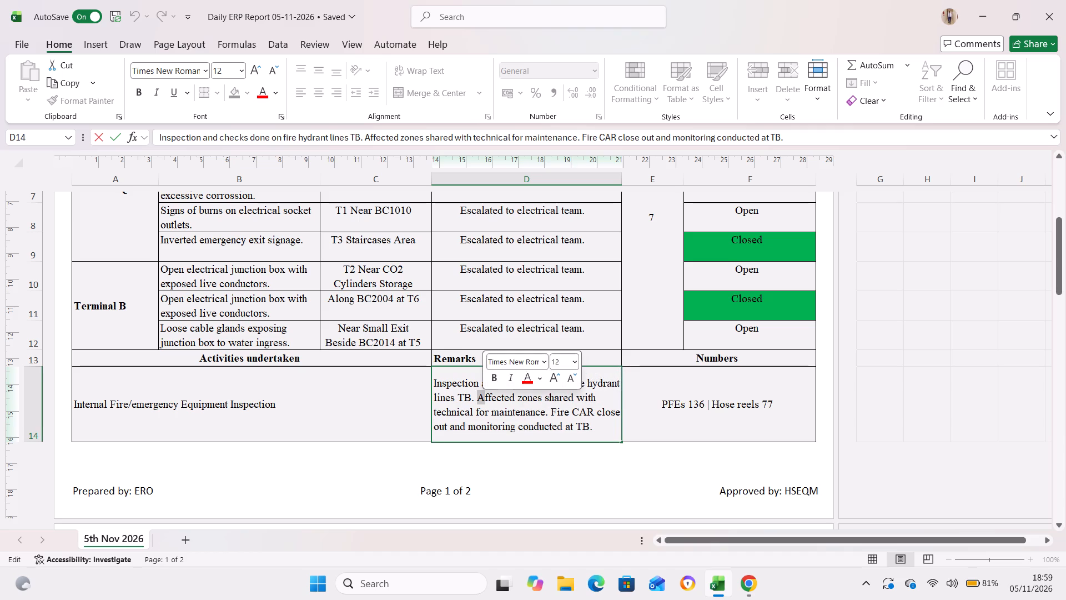
{"action": "left_click", "coordinate": [598, 424]}
{"action": "left_click_drag", "start_coordinate": [598, 422], "coordinate": [576, 415]}
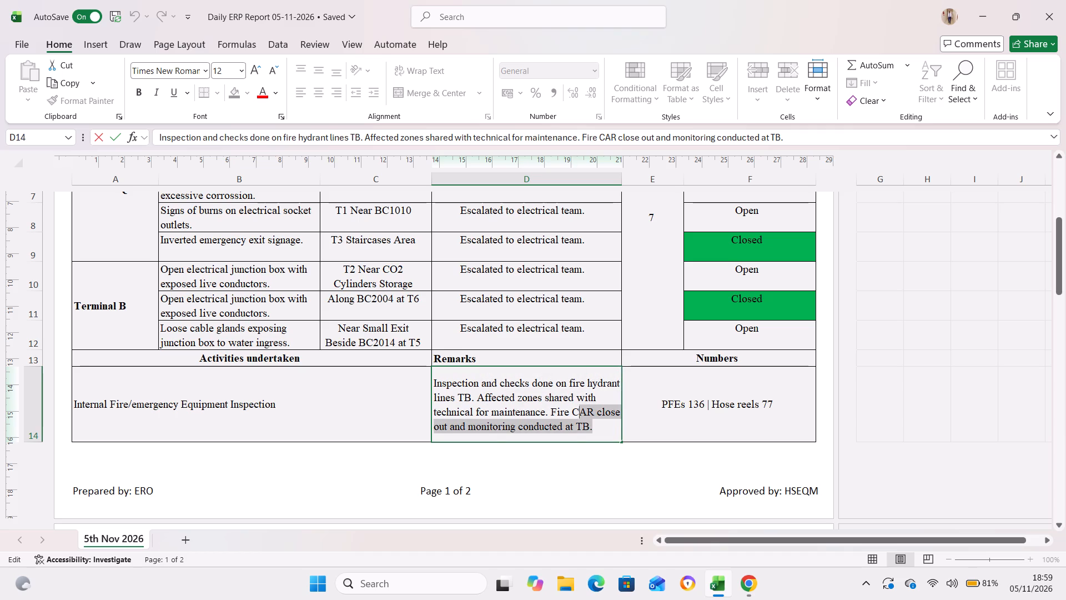
Delete the inspection remarks in D14 from "Affected zones shared with technical" through the end, keeping the first sentence.
{"action": "left_click_drag", "start_coordinate": [576, 415], "coordinate": [477, 399]}
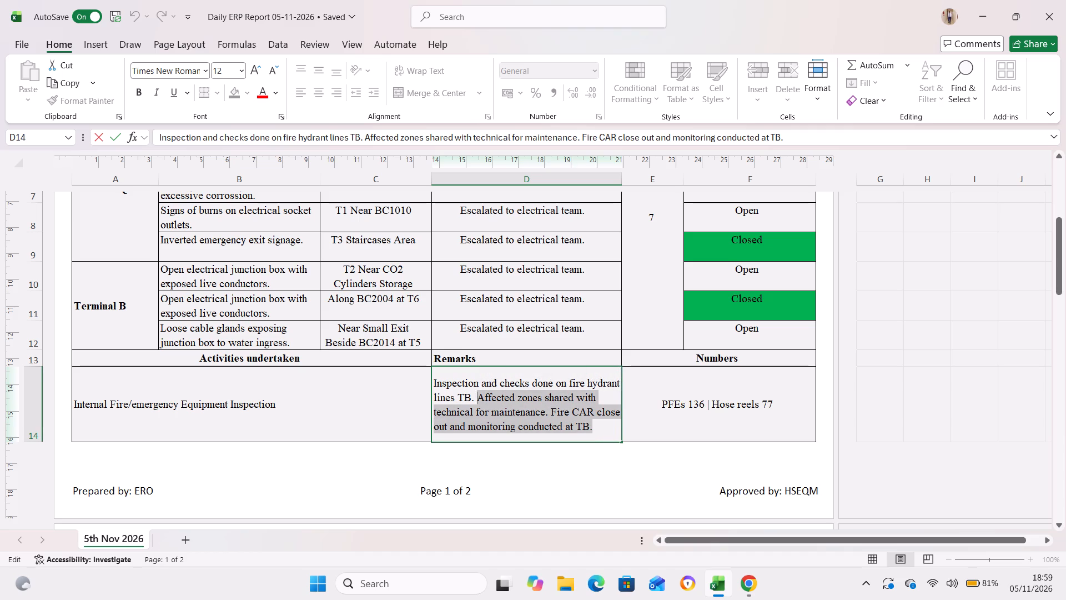
{"action": "left_click_drag", "start_coordinate": [477, 399], "coordinate": [475, 396]}
{"action": "key", "text": "BackSpace"}
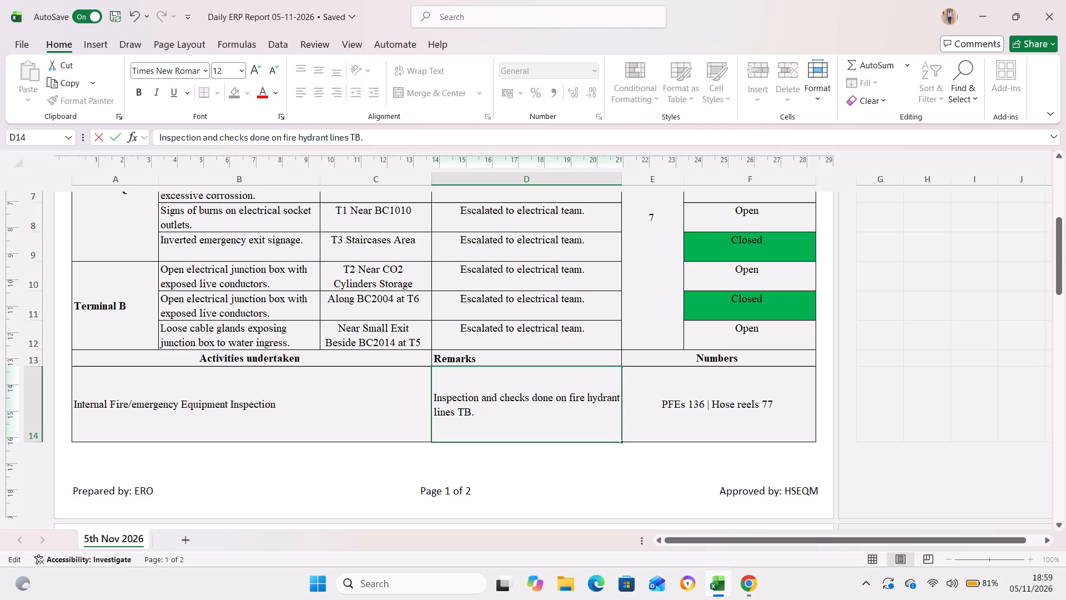
Append the lead-in "Additional items needed;" after "fire hydrant lines TB." in the inspection remarks.
{"action": "left_click", "coordinate": [496, 417]}
{"action": "key", "text": "space"}
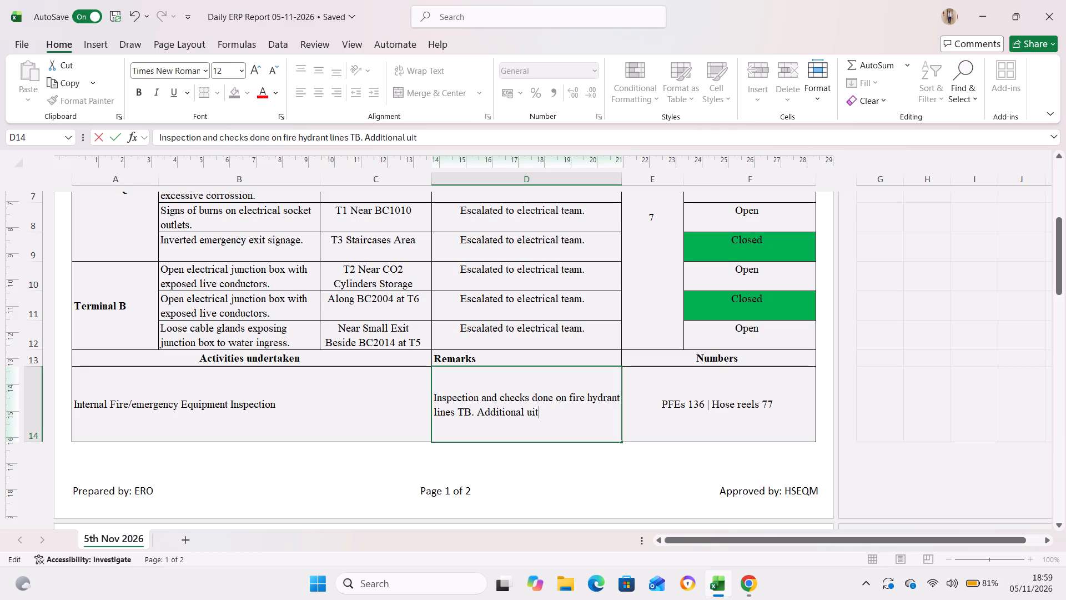
{"action": "key", "text": "BackSpace"}
{"action": "key", "text": "BackSpace"}
{"action": "key", "text": "BackSpace"}
{"action": "key", "text": "BackSpace"}
{"action": "type", "text": "items"}
{"action": "key", "text": "space"}
{"action": "type", "text": "nede\\"}
{"action": "key", "text": "BackSpace"}
{"action": "key", "text": "BackSpace"}
{"action": "key", "text": "BackSpace"}
{"action": "type", "text": "eded"}
{"action": "key", "text": "space"}
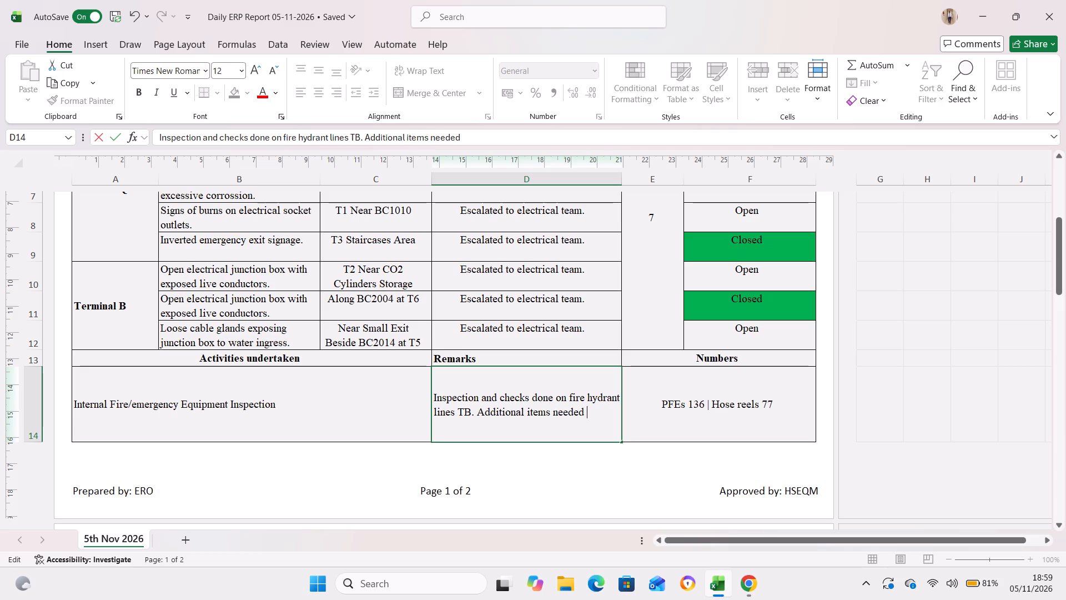
{"action": "key", "text": "BackSpace"}
{"action": "type", "text": ";"}
{"action": "key", "text": "space"}
Continue the inspection remarks with "2 Damaged fire hose cabinets need replacement".
{"action": "key", "text": "2"}
{"action": "key", "text": "space"}
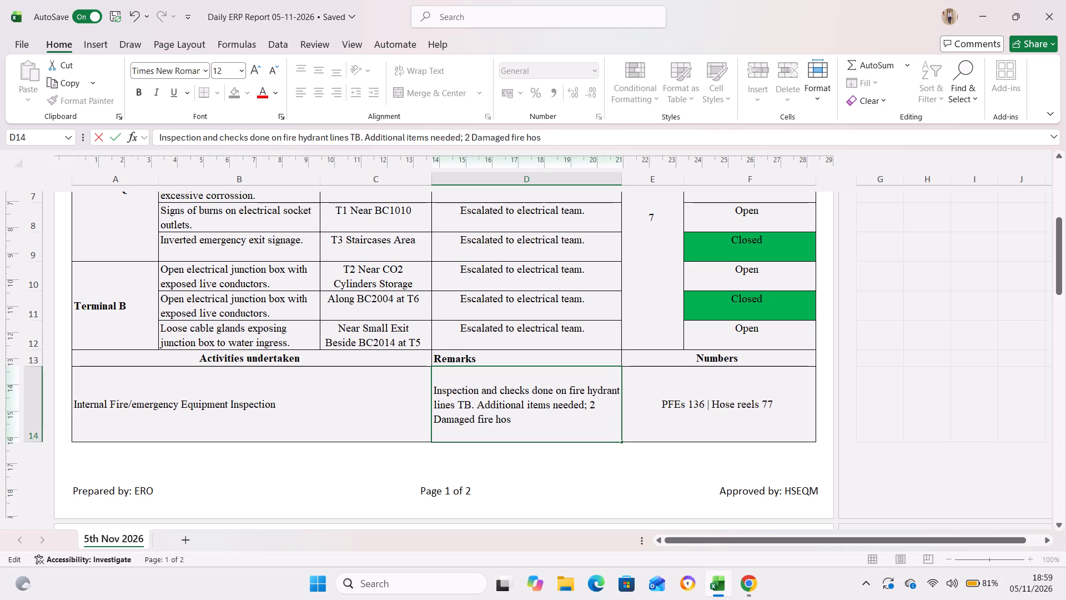
{"action": "type", "text": "can"}
{"action": "key", "text": "BackSpace"}
{"action": "key", "text": "n"}
{"action": "key", "text": "e"}
{"action": "key", "text": "BackSpace"}
{"action": "key", "text": "BackSpace"}
{"action": "key", "text": "BackSpace"}
{"action": "type", "text": "abinets need replacement"}
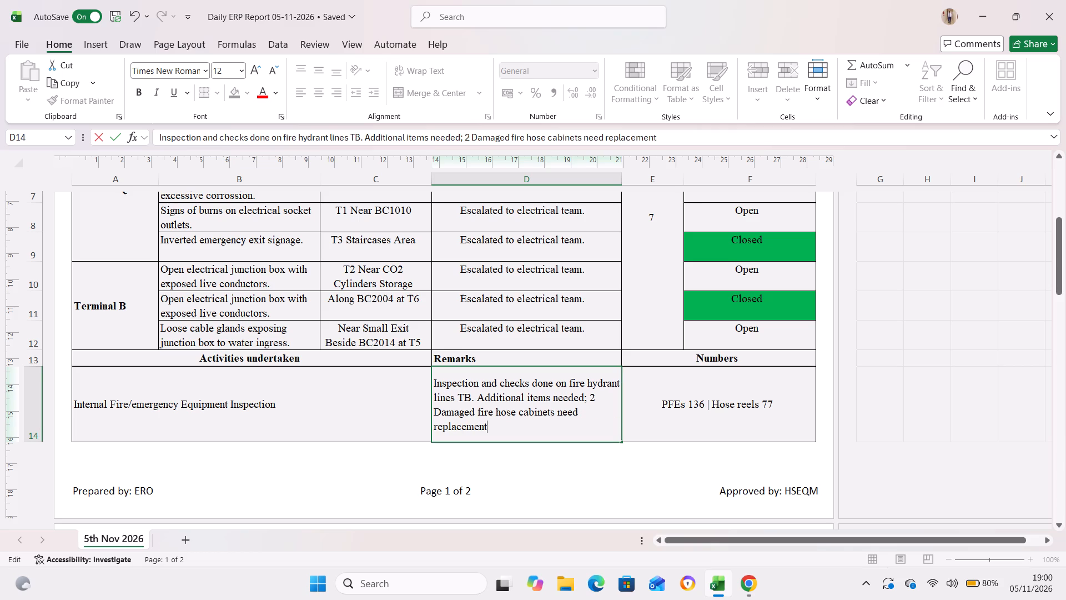
{"action": "key", "text": "space"}
{"action": "key", "text": "shift+bar"}
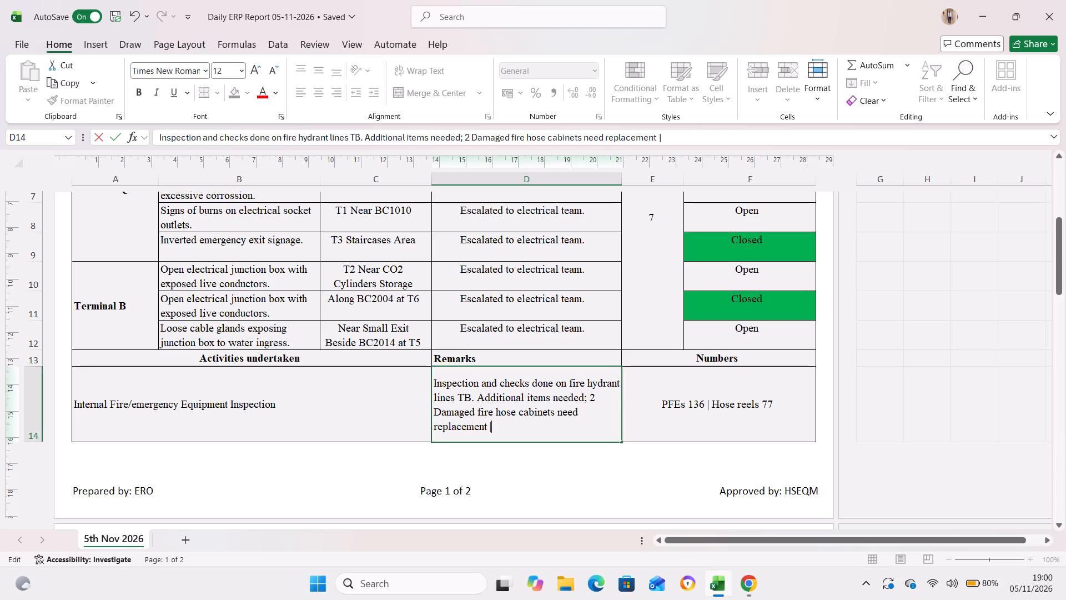
{"action": "key", "text": "BackSpace"}
{"action": "key", "text": "BackSpace"}
{"action": "key", "text": "space"}
Complete the additional items sentence in the inspection remarks with "& 11 Combined branch pipes.".
{"action": "key", "text": "ctrl+7"}
{"action": "key", "text": "space"}
{"action": "type", "text": "&"}
{"action": "key", "text": "space"}
{"action": "type", "text": "11"}
{"action": "key", "text": "space"}
{"action": "type", "text": "ombined"}
{"action": "key", "text": "space"}
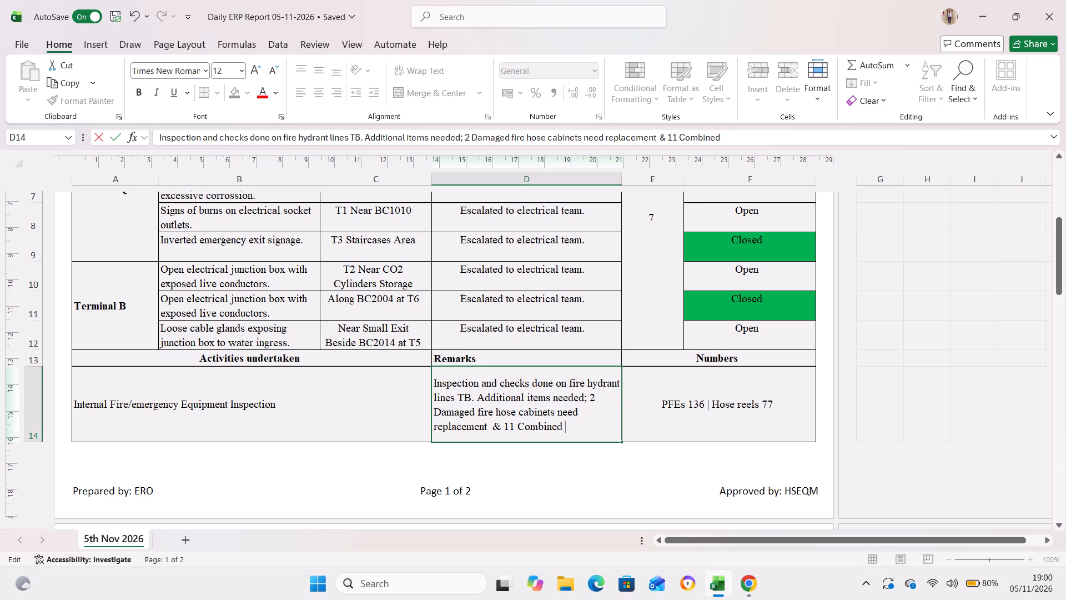
{"action": "type", "text": "bra"}
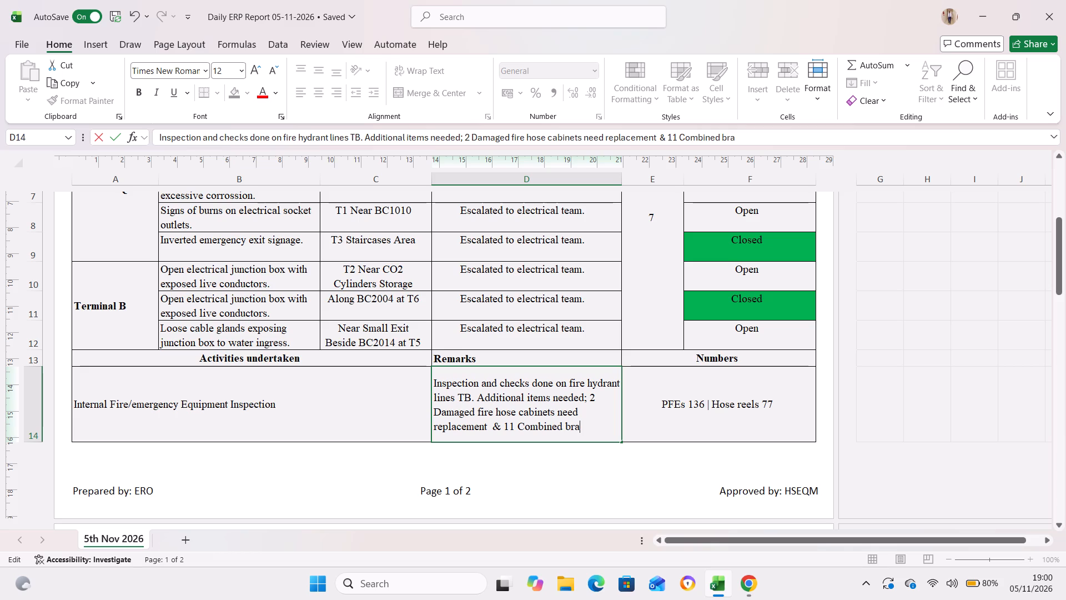
{"action": "type", "text": "nch"}
{"action": "key", "text": "space"}
{"action": "type", "text": "pipes"}
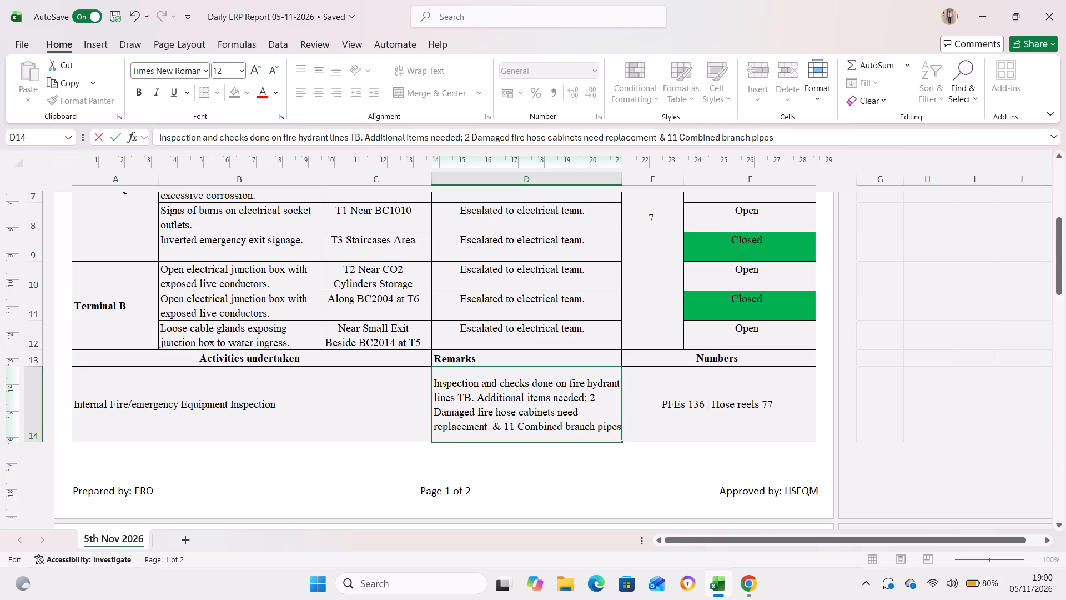
{"action": "key", "text": "period"}
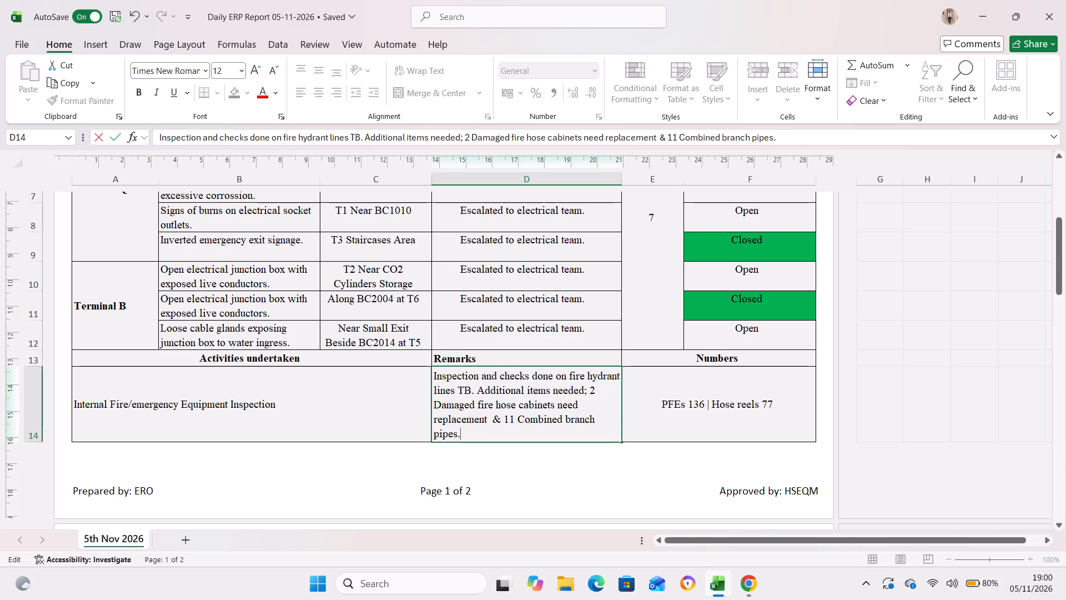
Update the equipment inspection's Numbers cell to read "PFEs 96 | Hose reels 27".
{"action": "left_click", "coordinate": [677, 418]}
{"action": "left_click", "coordinate": [701, 400]}
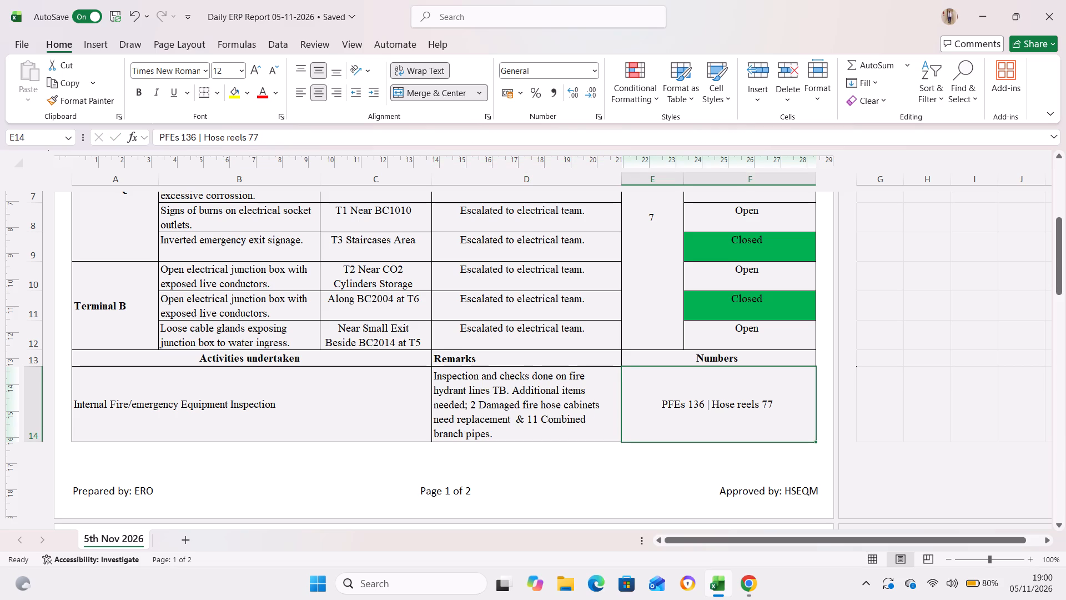
{"action": "double_click", "coordinate": [701, 401]}
{"action": "key", "text": "BackSpace"}
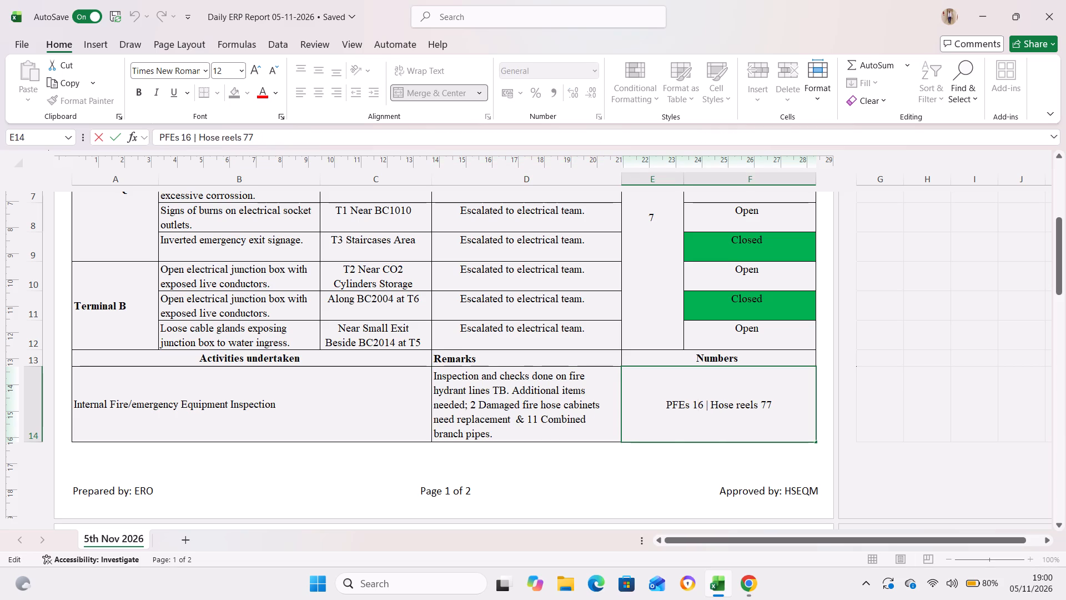
{"action": "key", "text": "BackSpace"}
{"action": "key", "text": "8"}
{"action": "key", "text": "BackSpace"}
{"action": "key", "text": "9"}
{"action": "left_click", "coordinate": [770, 405]}
{"action": "key", "text": "BackSpace"}
{"action": "key", "text": "BackSpace"}
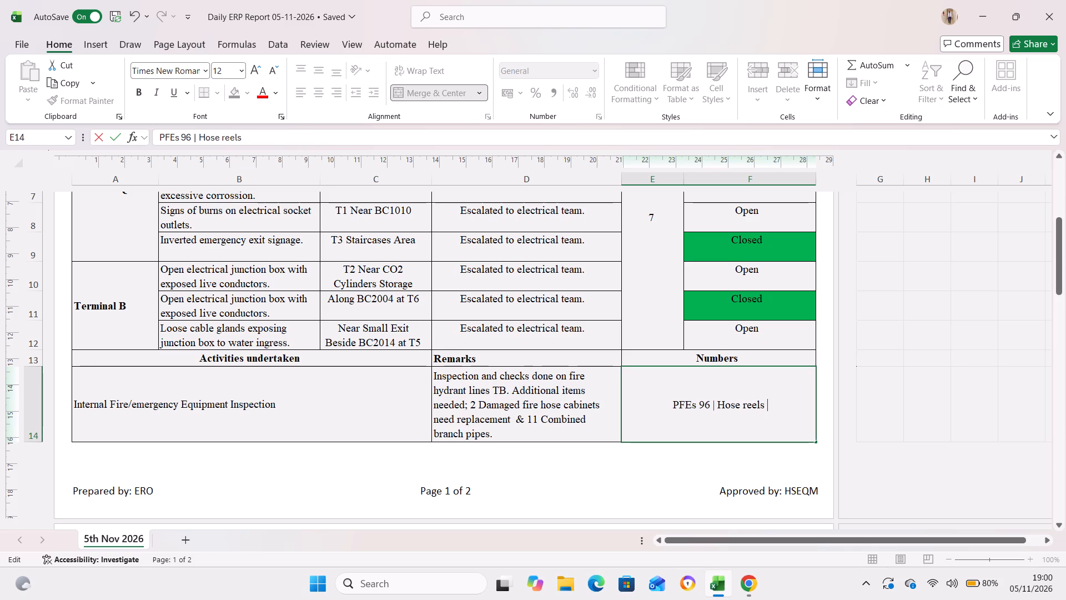
{"action": "key", "text": "2"}
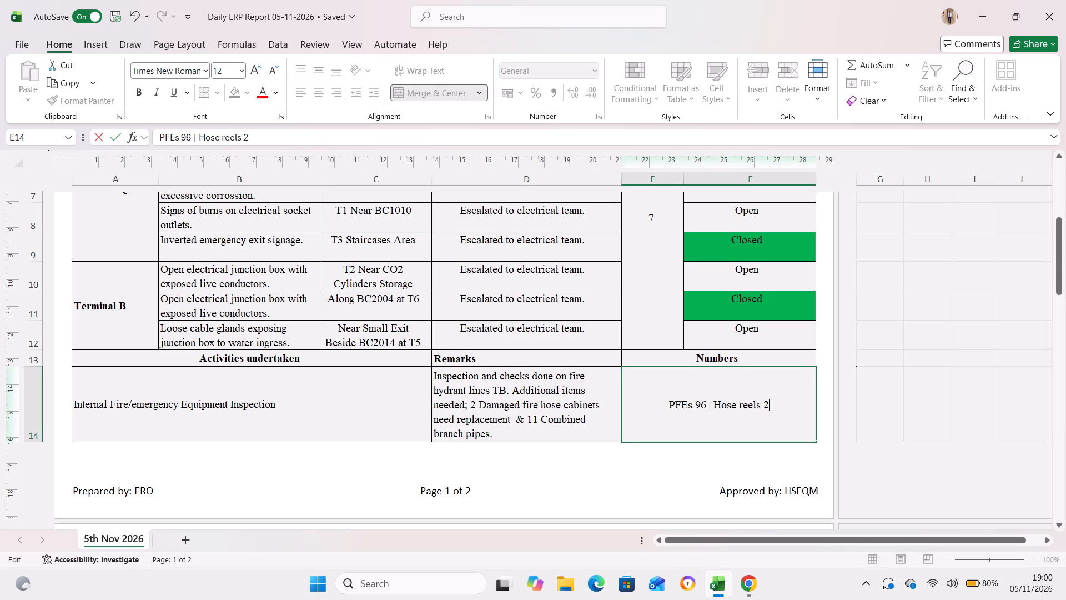
{"action": "key", "text": "7"}
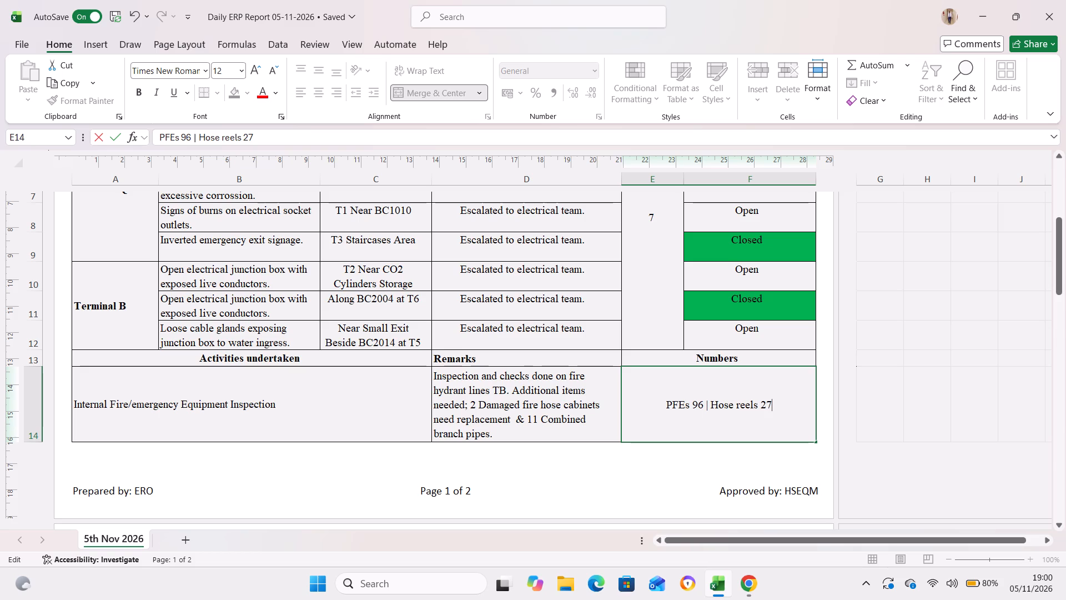
Start a new sentence at the end of the equipment inspection remarks with "Landing valves along T5".
{"action": "left_click", "coordinate": [554, 379]}
{"action": "scroll", "coordinate": [375, 404], "scroll_direction": "down", "scroll_amount": 2}
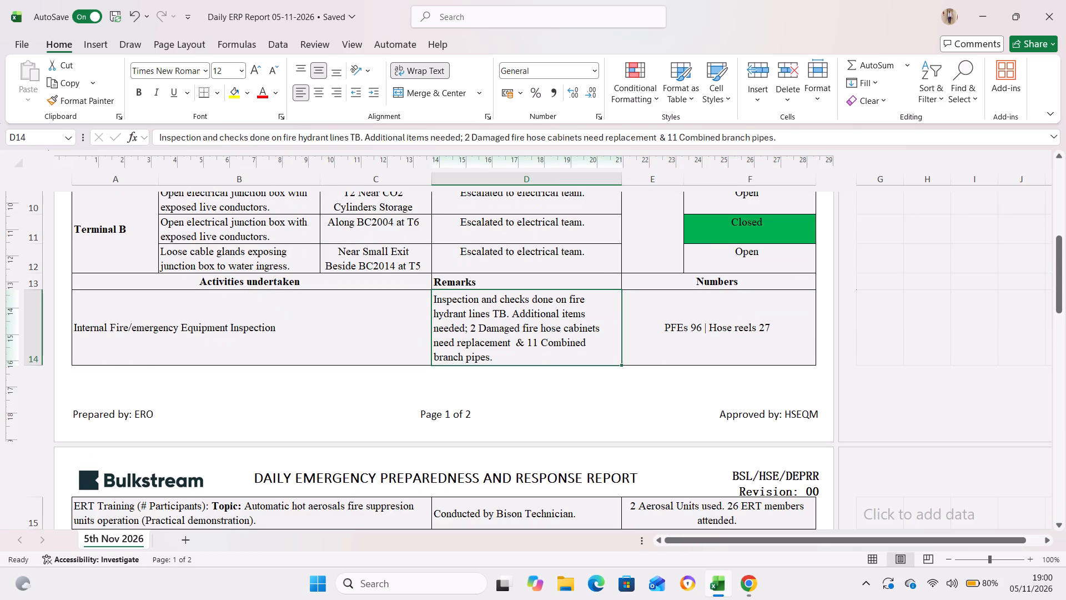
{"action": "scroll", "coordinate": [375, 404], "scroll_direction": "down", "scroll_amount": 1}
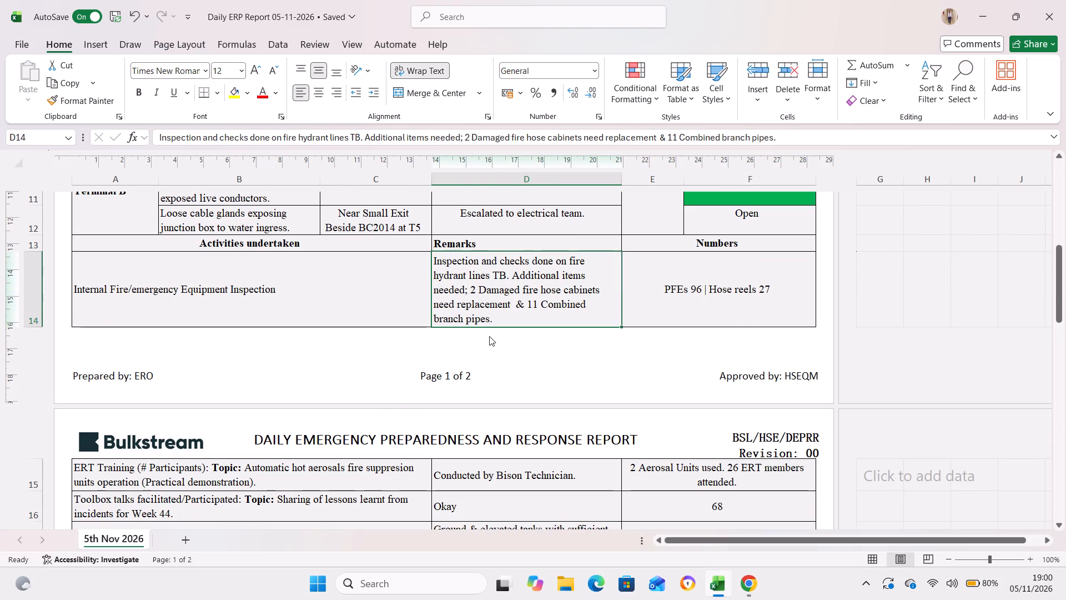
{"action": "double_click", "coordinate": [499, 319]}
{"action": "key", "text": "space"}
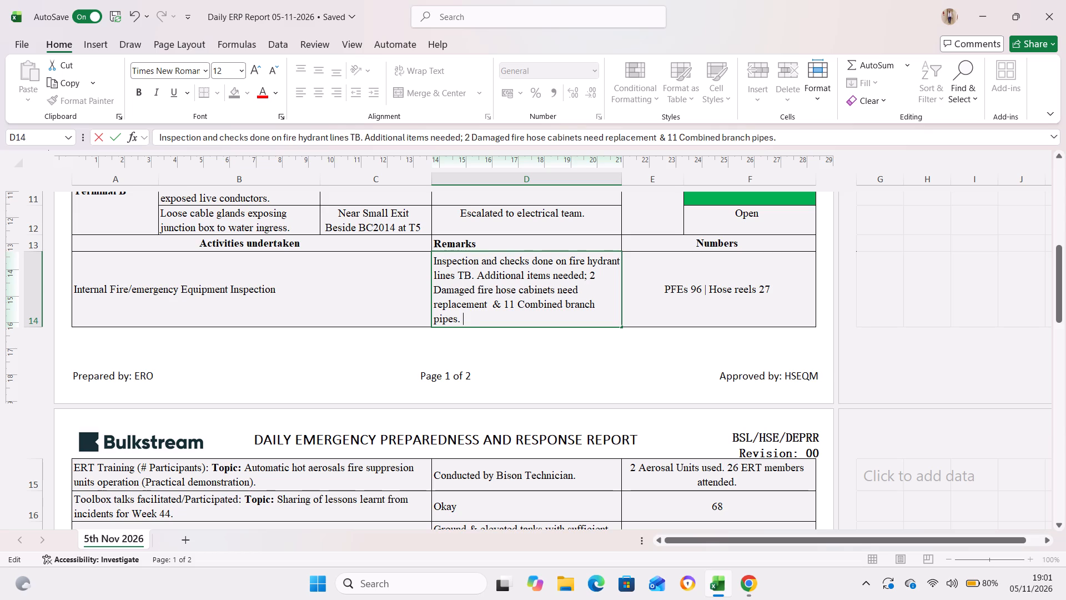
{"action": "type", "text": "ire"}
{"action": "key", "text": "space"}
{"action": "key", "text": "BackSpace"}
{"action": "key", "text": "BackSpace"}
{"action": "key", "text": "BackSpace"}
{"action": "key", "text": "BackSpace"}
{"action": "key", "text": "BackSpace"}
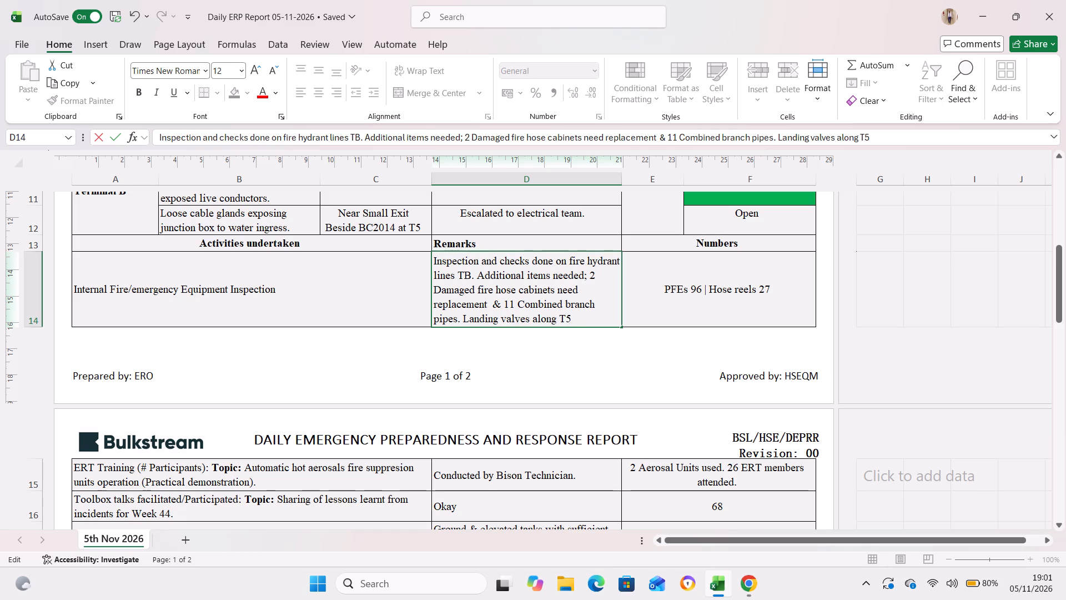
Complete the landing valves sentence in the inspection remarks with "need protection.".
{"action": "type", "text": "NEE"}
{"action": "key", "text": "BackSpace"}
{"action": "key", "text": "BackSpace"}
{"action": "key", "text": "BackSpace"}
{"action": "type", "text": "needd"}
{"action": "key", "text": "space"}
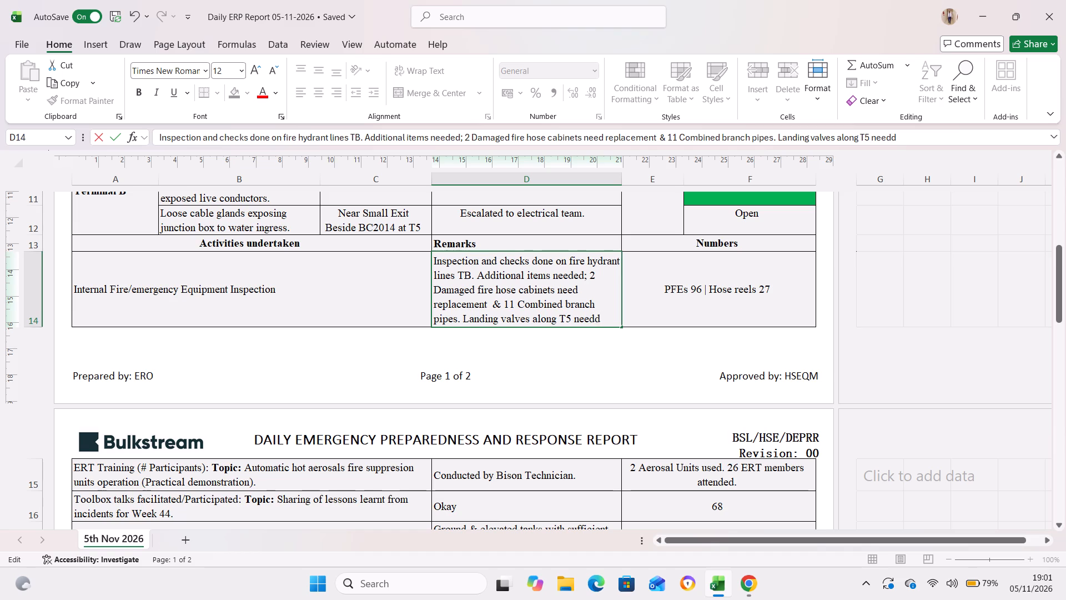
{"action": "key", "text": "BackSpace"}
{"action": "key", "text": "BackSpace"}
{"action": "key", "text": "space"}
{"action": "type", "text": "prtection"}
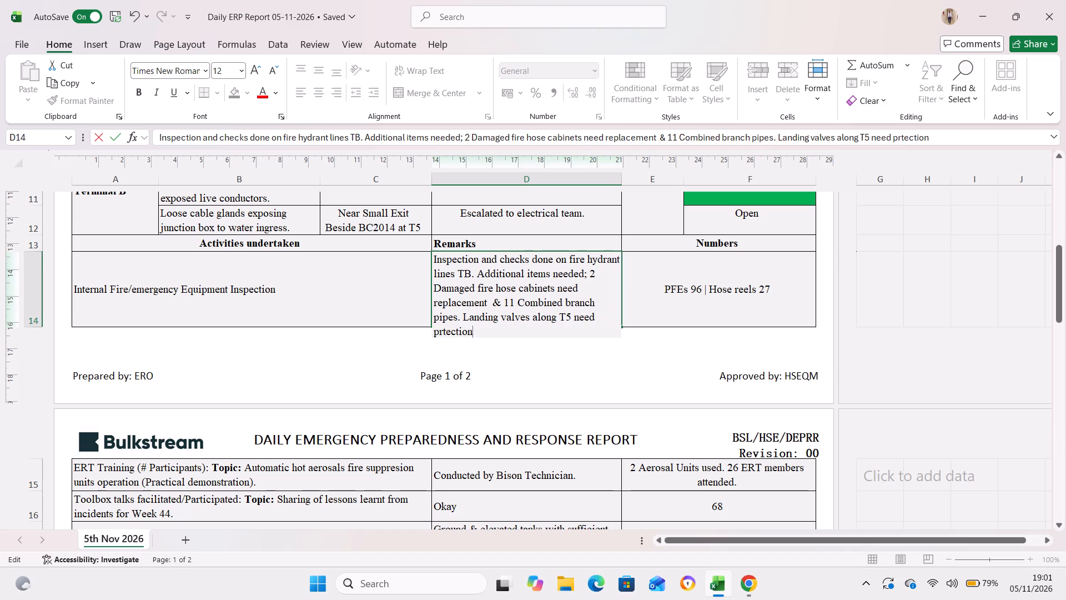
{"action": "key", "text": "BackSpace"}
{"action": "key", "text": "BackSpace"}
{"action": "key", "text": "BackSpace"}
{"action": "key", "text": "BackSpace"}
{"action": "key", "text": "BackSpace"}
{"action": "key", "text": "BackSpace"}
{"action": "key", "text": "BackSpace"}
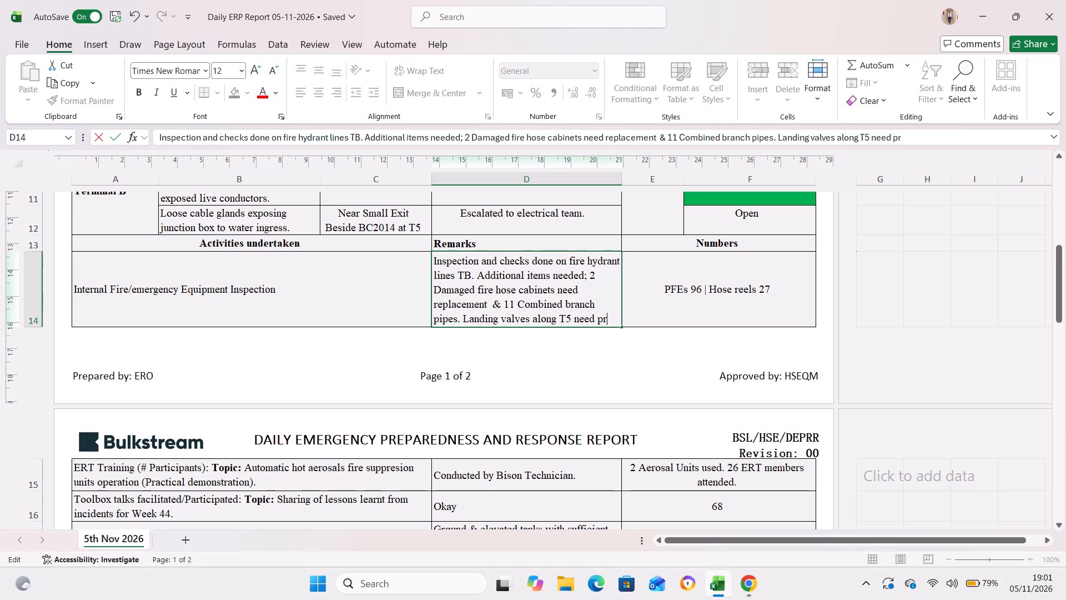
{"action": "type", "text": "otecti"}
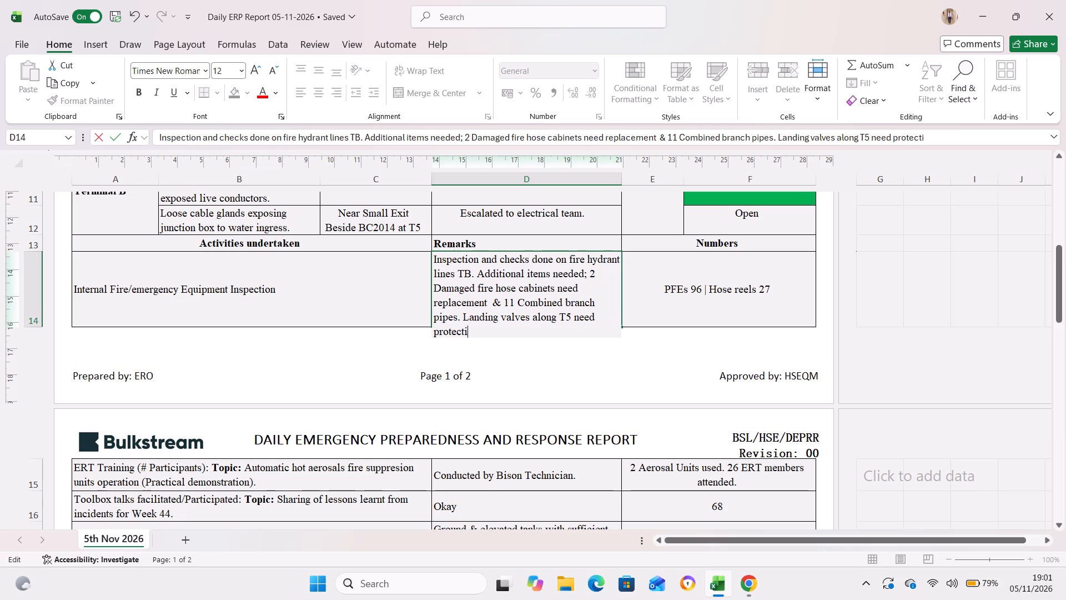
{"action": "type", "text": "on"}
{"action": "key", "text": "period"}
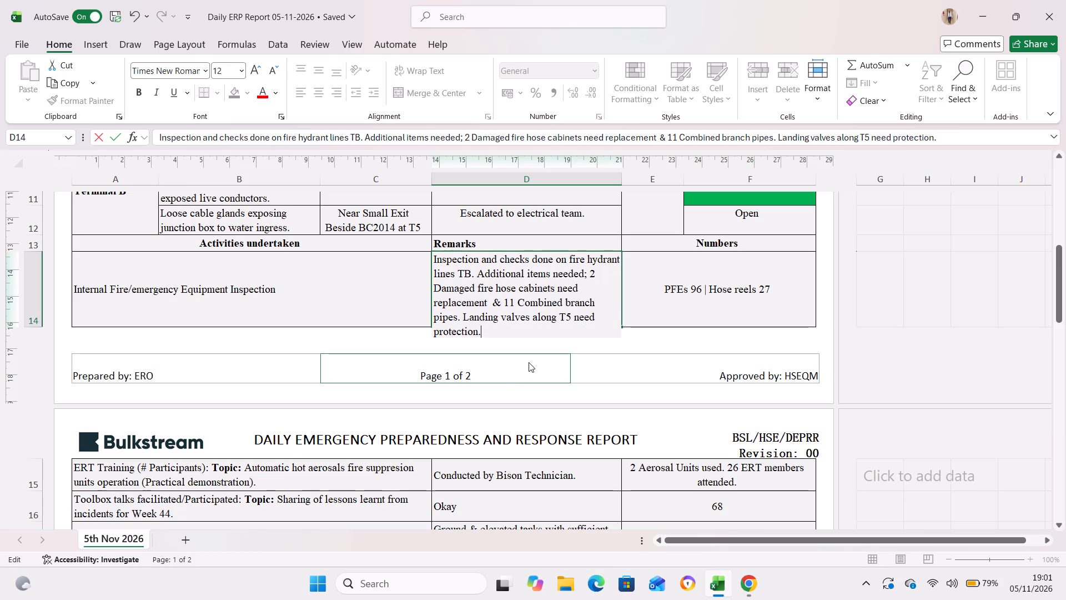
{"action": "left_click", "coordinate": [343, 278]}
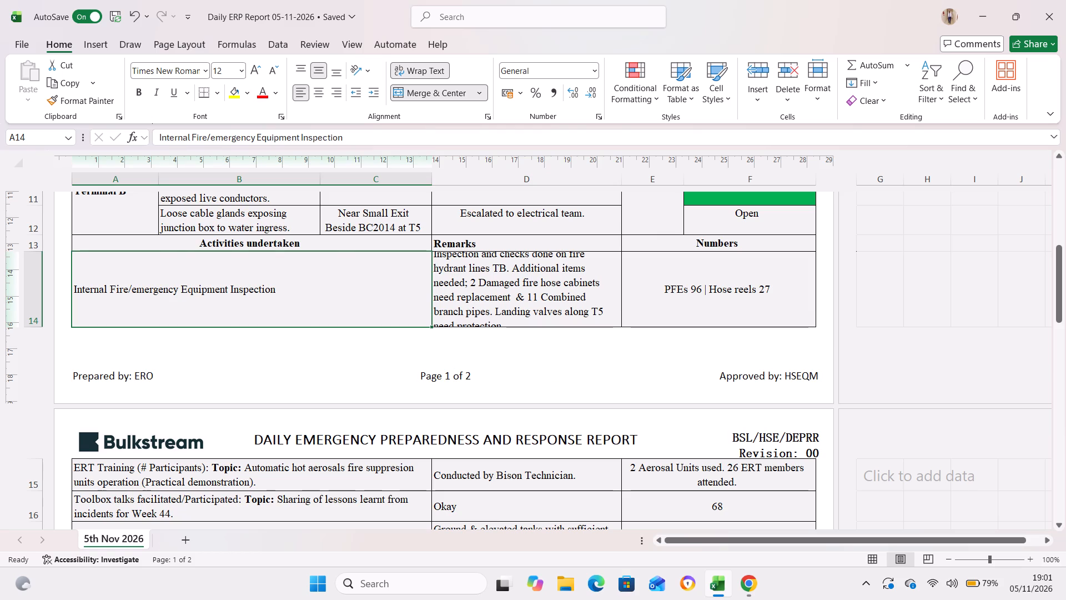
Look through the hazards table, from the Phase 1 entry down to the Terminal B rows, for entries needing an update.
{"action": "scroll", "coordinate": [469, 297], "scroll_direction": "up", "scroll_amount": 8}
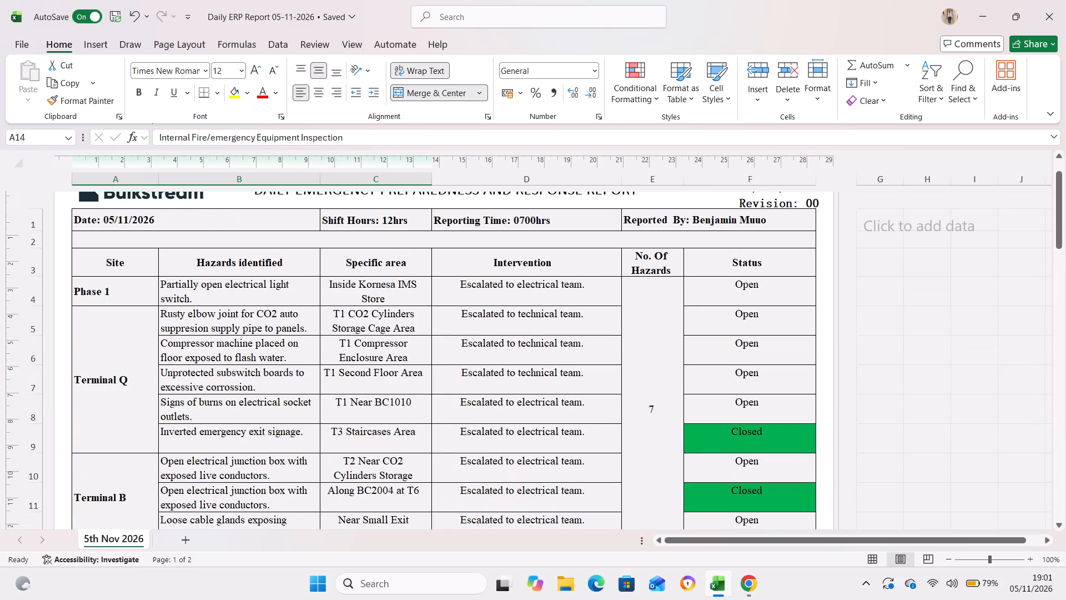
{"action": "left_click", "coordinate": [248, 296]}
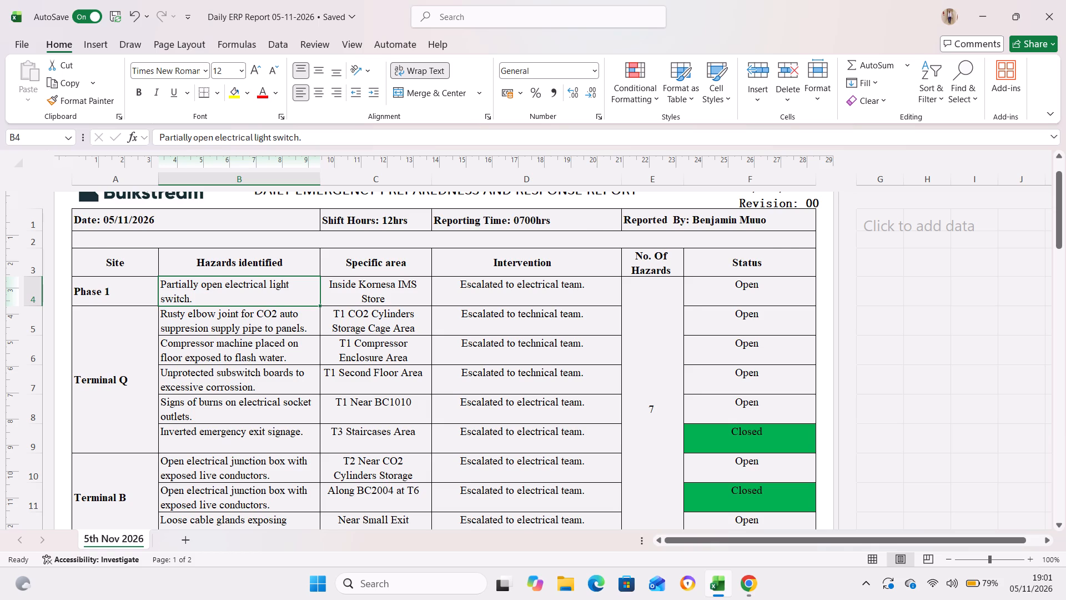
{"action": "scroll", "coordinate": [252, 308], "scroll_direction": "up", "scroll_amount": 1}
{"action": "scroll", "coordinate": [252, 308], "scroll_direction": "down", "scroll_amount": 3}
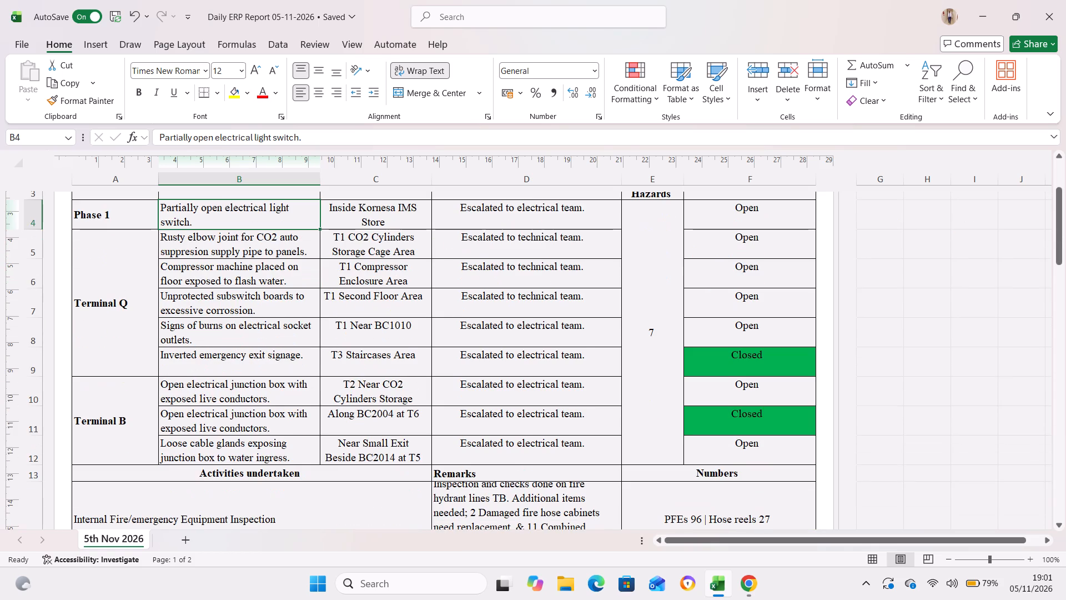
{"action": "scroll", "coordinate": [252, 308], "scroll_direction": "up", "scroll_amount": 1}
{"action": "scroll", "coordinate": [252, 308], "scroll_direction": "down", "scroll_amount": 2}
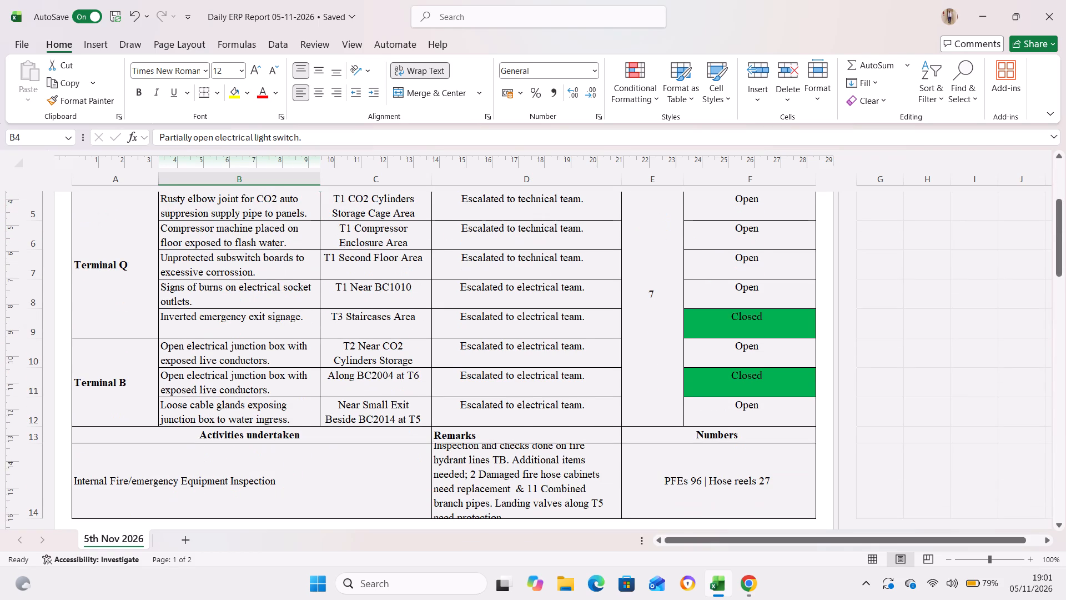
{"action": "scroll", "coordinate": [239, 294], "scroll_direction": "up", "scroll_amount": 2}
Replace the first Terminal Q hazard, in row 5, with "Two damaged fire hose cabinets.".
{"action": "left_click", "coordinate": [214, 283]}
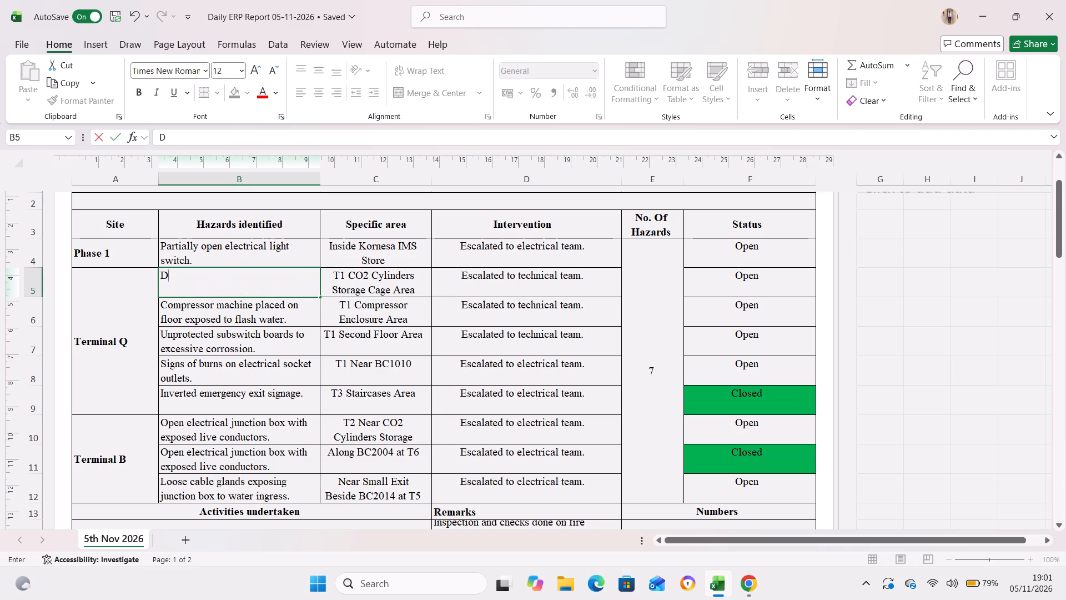
{"action": "type", "text": "amaged"}
{"action": "key", "text": "space"}
{"action": "key", "text": "f"}
{"action": "key", "text": "BackSpace"}
{"action": "key", "text": "BackSpace"}
{"action": "key", "text": "BackSpace"}
{"action": "key", "text": "BackSpace"}
{"action": "key", "text": "BackSpace"}
{"action": "key", "text": "BackSpace"}
{"action": "key", "text": "BackSpace"}
{"action": "key", "text": "BackSpace"}
{"action": "key", "text": "BackSpace"}
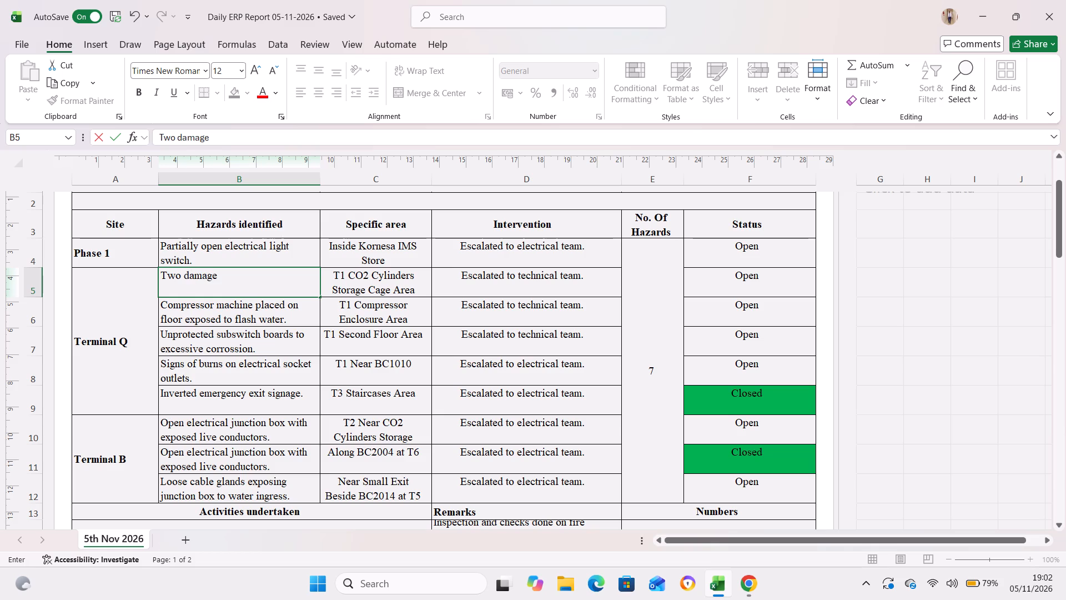
{"action": "type", "text": "fire hose cabionets"}
{"action": "key", "text": "space"}
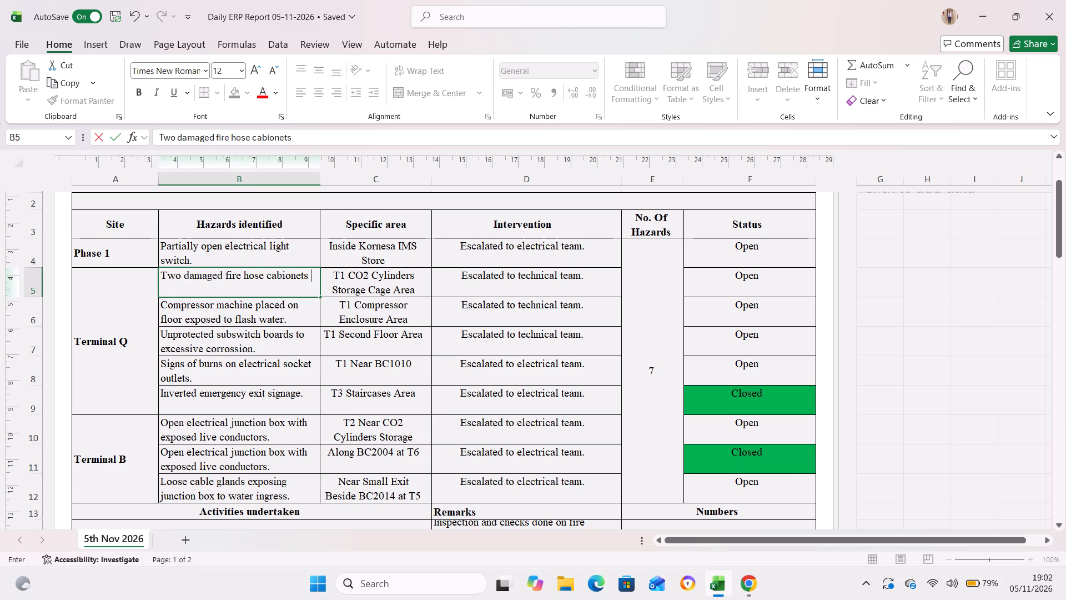
{"action": "key", "text": "BackSpace"}
{"action": "key", "text": "BackSpace"}
{"action": "key", "text": "BackSpace"}
{"action": "key", "text": "BackSpace"}
{"action": "key", "text": "BackSpace"}
{"action": "key", "text": "BackSpace"}
{"action": "type", "text": "nets ao"}
{"action": "key", "text": "BackSpace"}
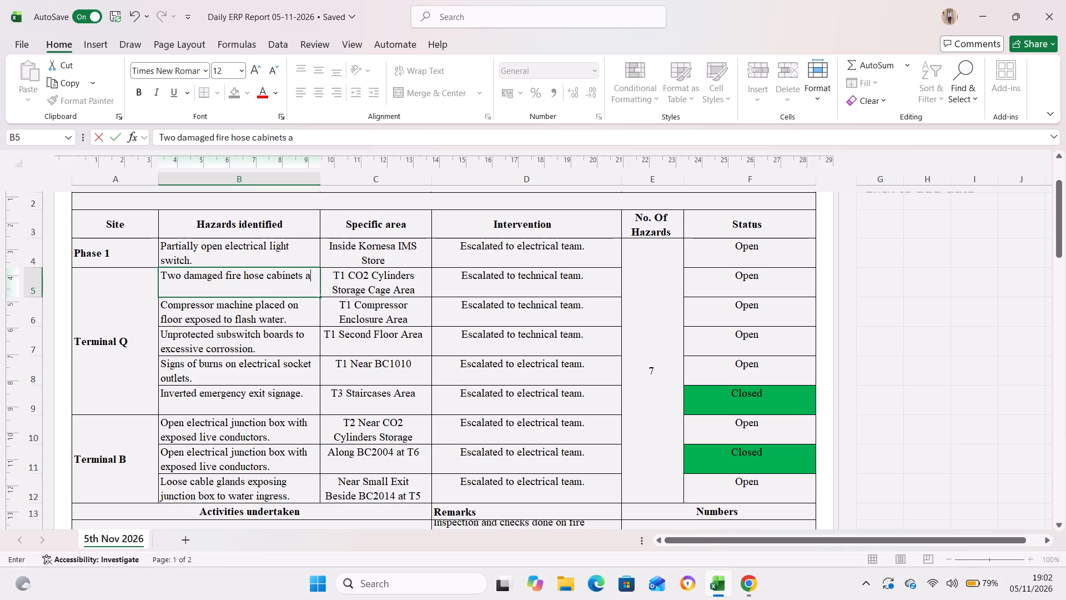
{"action": "key", "text": "BackSpace"}
{"action": "key", "text": "BackSpace"}
{"action": "key", "text": "period"}
{"action": "left_click", "coordinate": [345, 288]}
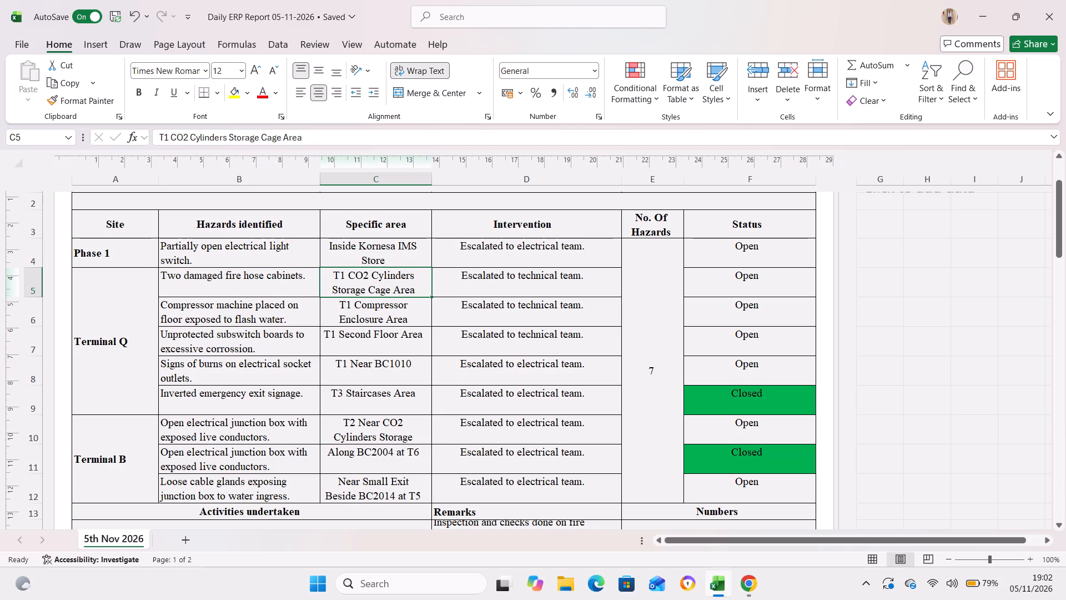
Change the number of damaged fire hose cabinets in the row 5 hazard description to "Three".
{"action": "double_click", "coordinate": [180, 276]}
{"action": "key", "text": "BackSpace"}
{"action": "key", "text": "BackSpace"}
{"action": "key", "text": "BackSpace"}
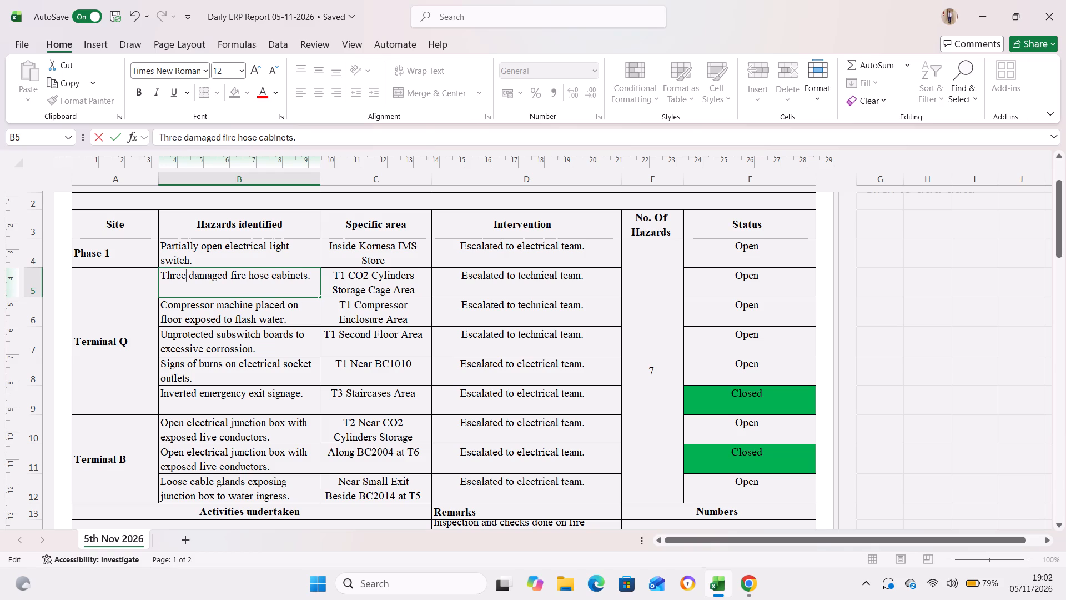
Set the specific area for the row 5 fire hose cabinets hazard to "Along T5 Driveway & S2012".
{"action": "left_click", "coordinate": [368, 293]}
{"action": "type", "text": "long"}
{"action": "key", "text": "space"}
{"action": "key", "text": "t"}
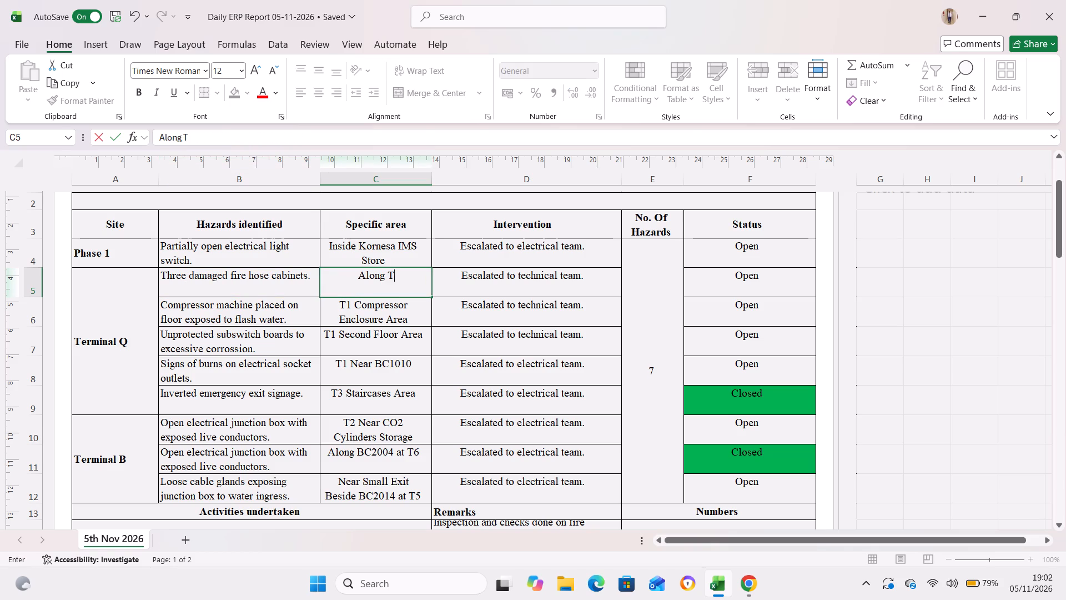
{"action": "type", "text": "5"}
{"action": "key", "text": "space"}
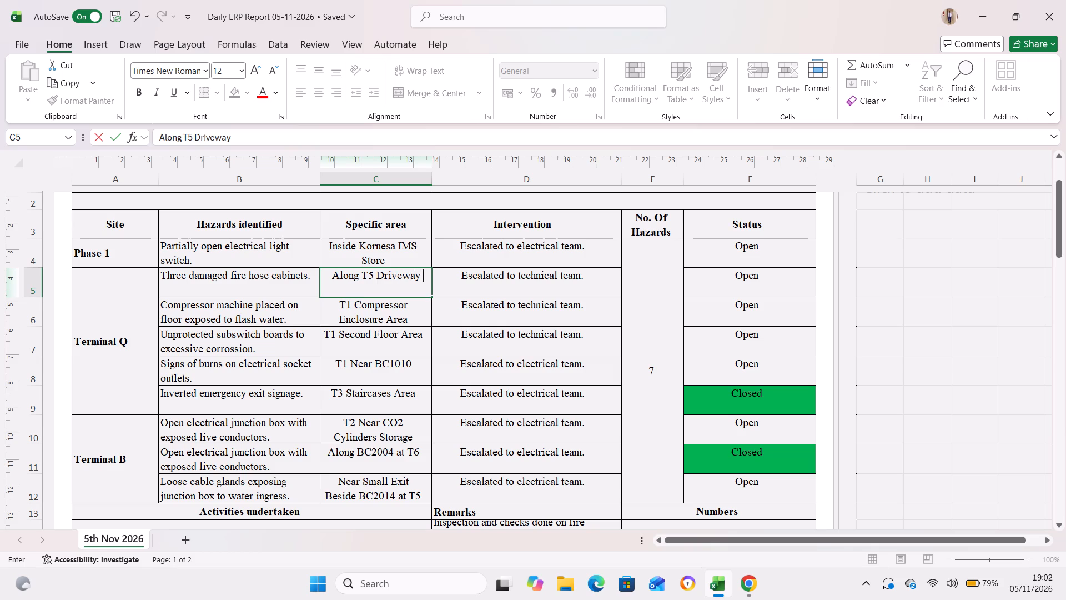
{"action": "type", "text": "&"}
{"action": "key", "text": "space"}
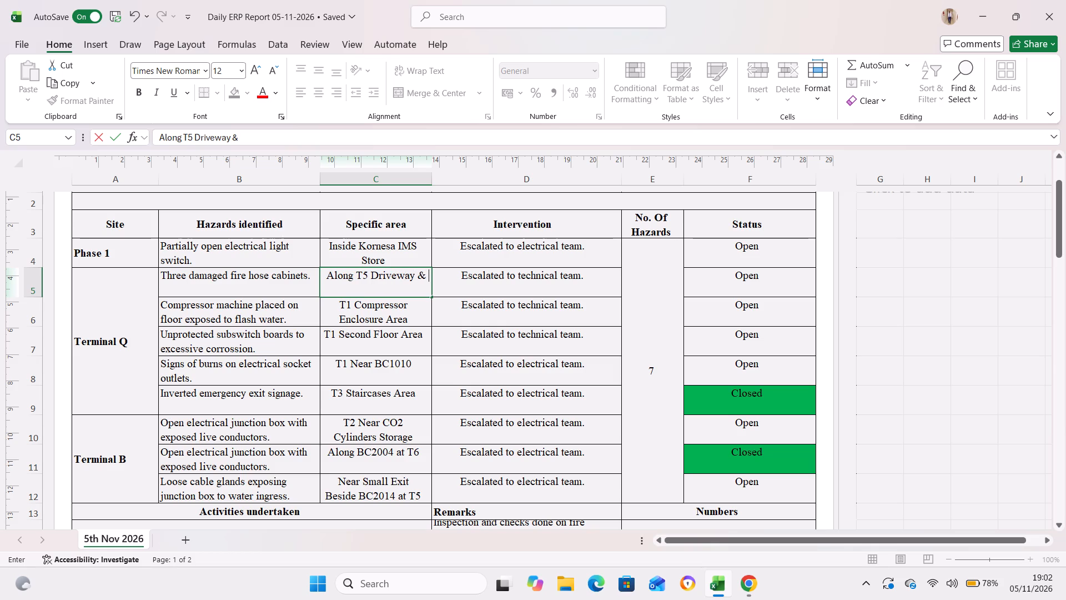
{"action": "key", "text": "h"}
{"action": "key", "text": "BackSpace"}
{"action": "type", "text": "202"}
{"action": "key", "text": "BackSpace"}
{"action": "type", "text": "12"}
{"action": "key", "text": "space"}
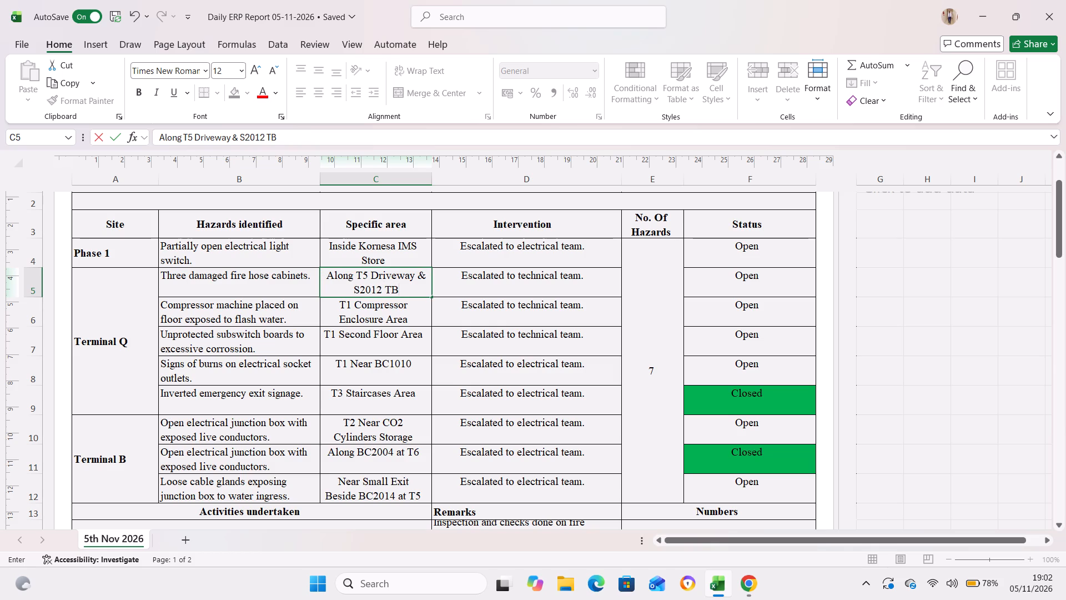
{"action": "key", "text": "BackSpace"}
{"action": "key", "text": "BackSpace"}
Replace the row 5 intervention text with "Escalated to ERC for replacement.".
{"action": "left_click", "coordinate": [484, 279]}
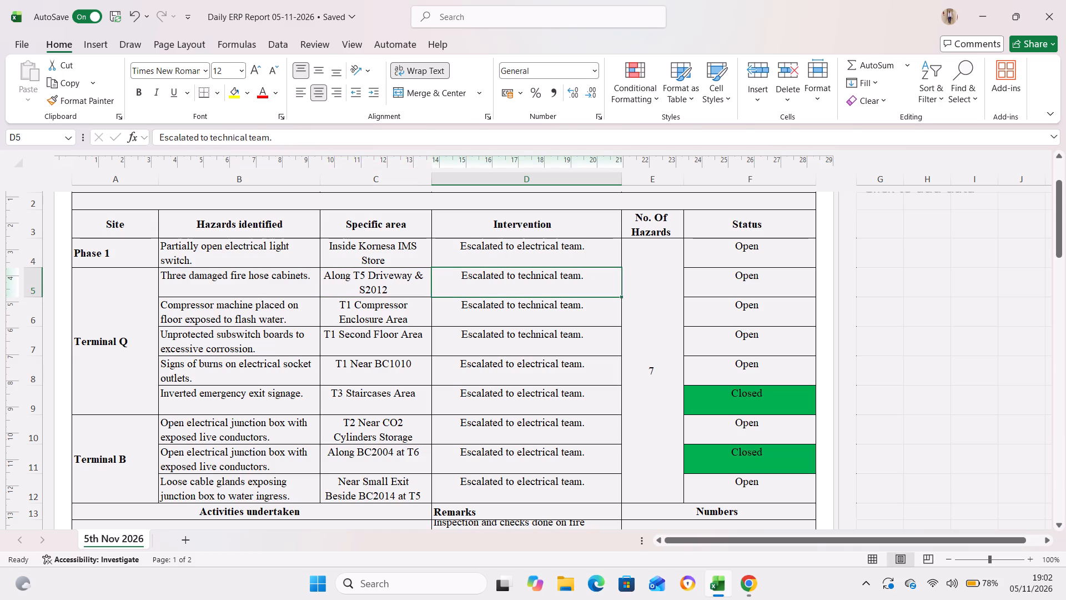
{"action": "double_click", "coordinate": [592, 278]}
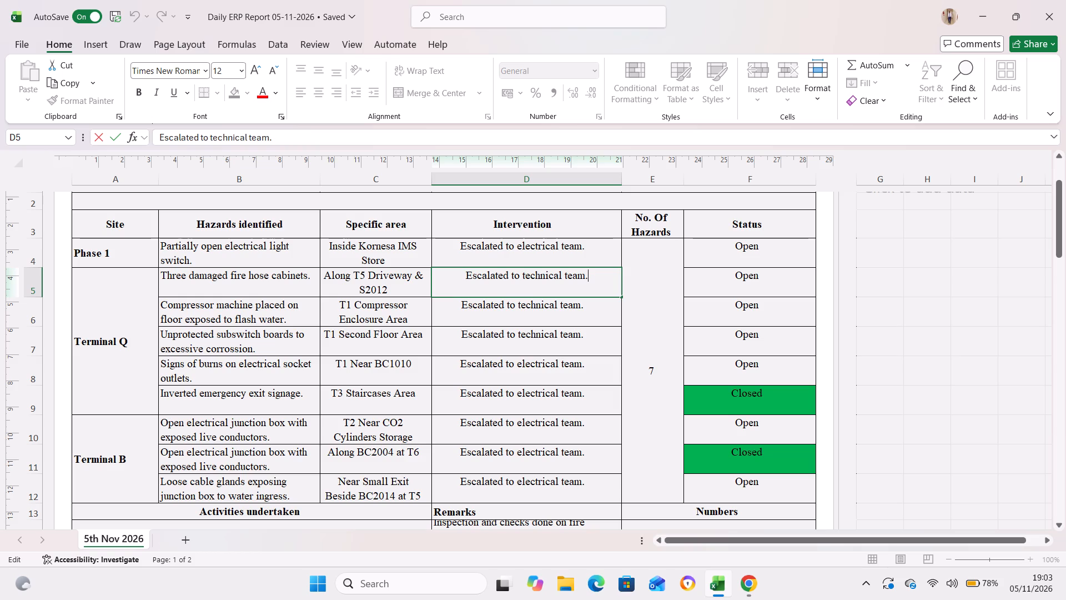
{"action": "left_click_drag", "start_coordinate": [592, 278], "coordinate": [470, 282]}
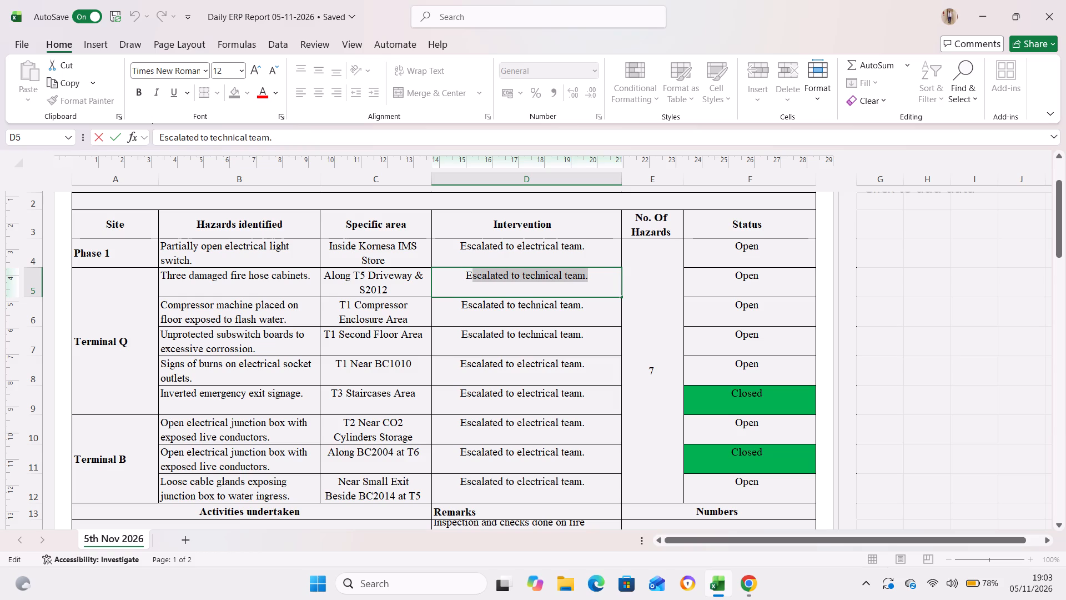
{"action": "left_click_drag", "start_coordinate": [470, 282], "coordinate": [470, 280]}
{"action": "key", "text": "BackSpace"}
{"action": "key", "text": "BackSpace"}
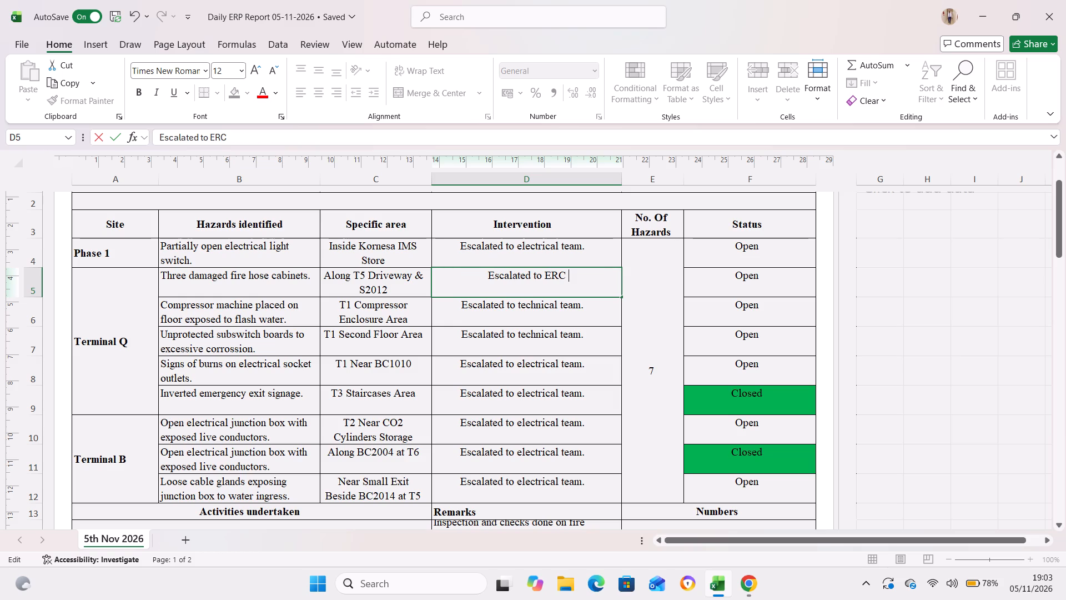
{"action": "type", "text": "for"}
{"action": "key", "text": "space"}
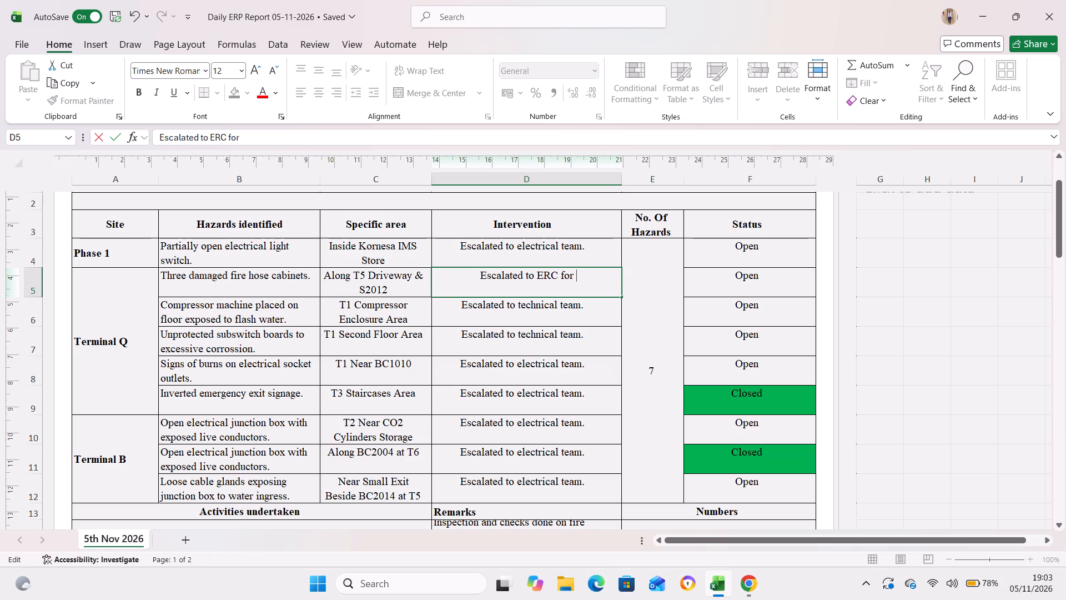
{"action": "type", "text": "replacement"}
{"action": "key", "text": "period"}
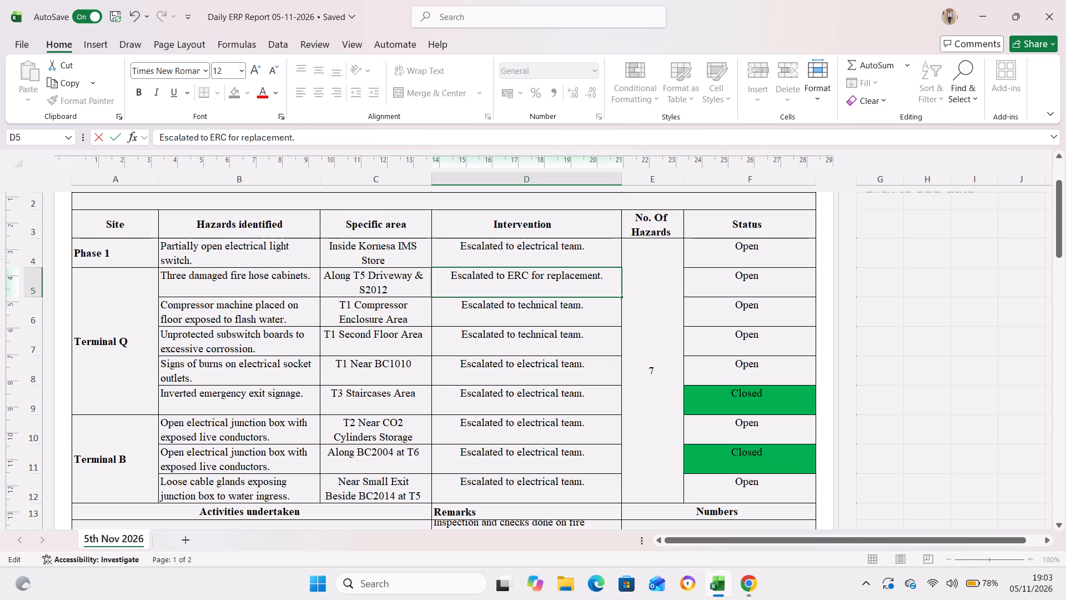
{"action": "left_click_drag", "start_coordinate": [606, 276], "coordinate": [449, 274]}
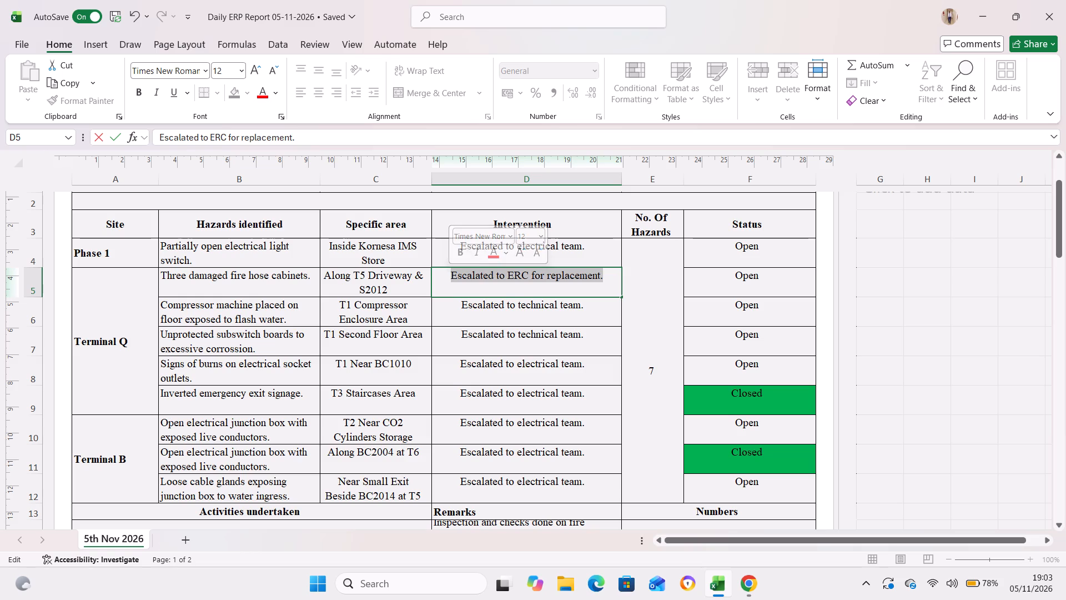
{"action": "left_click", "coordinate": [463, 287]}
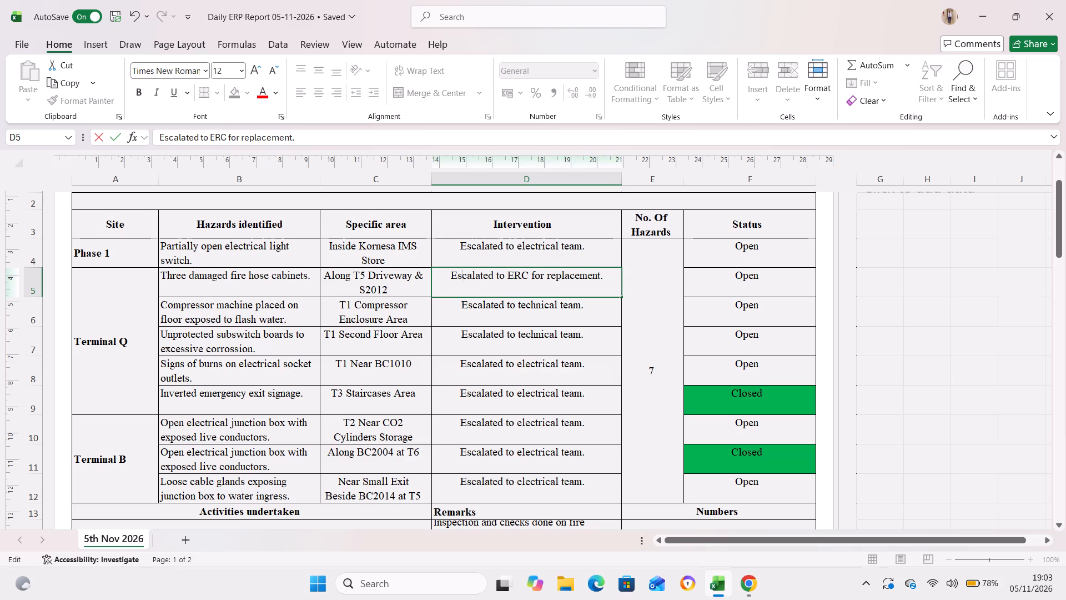
Delete the whole of row 5, the damaged fire hose cabinets entry, from the hazards table.
{"action": "left_click", "coordinate": [16, 287]}
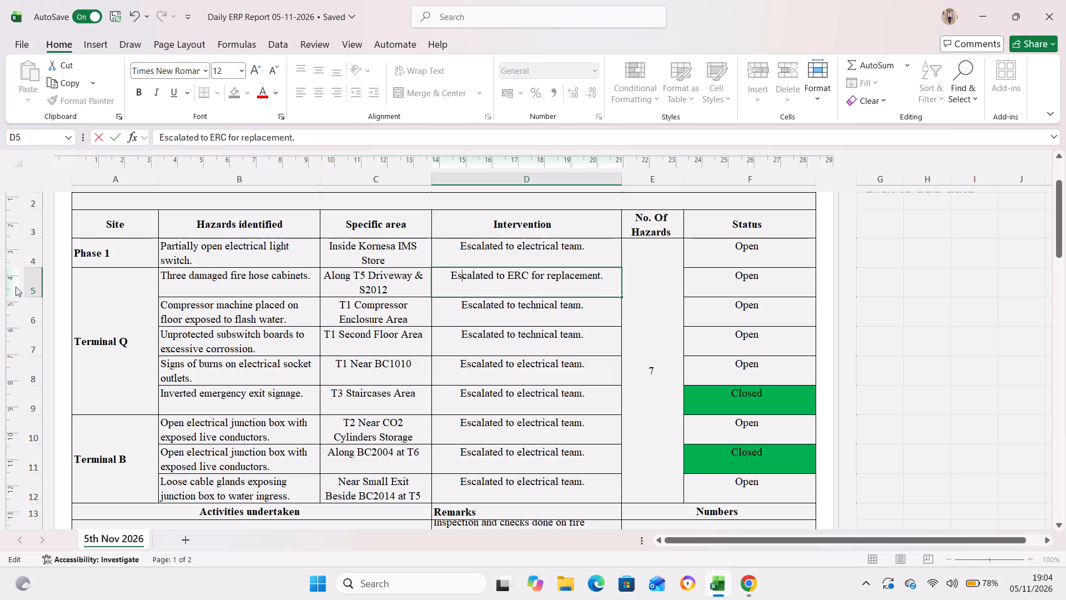
{"action": "left_click", "coordinate": [29, 287]}
{"action": "right_click", "coordinate": [29, 287]}
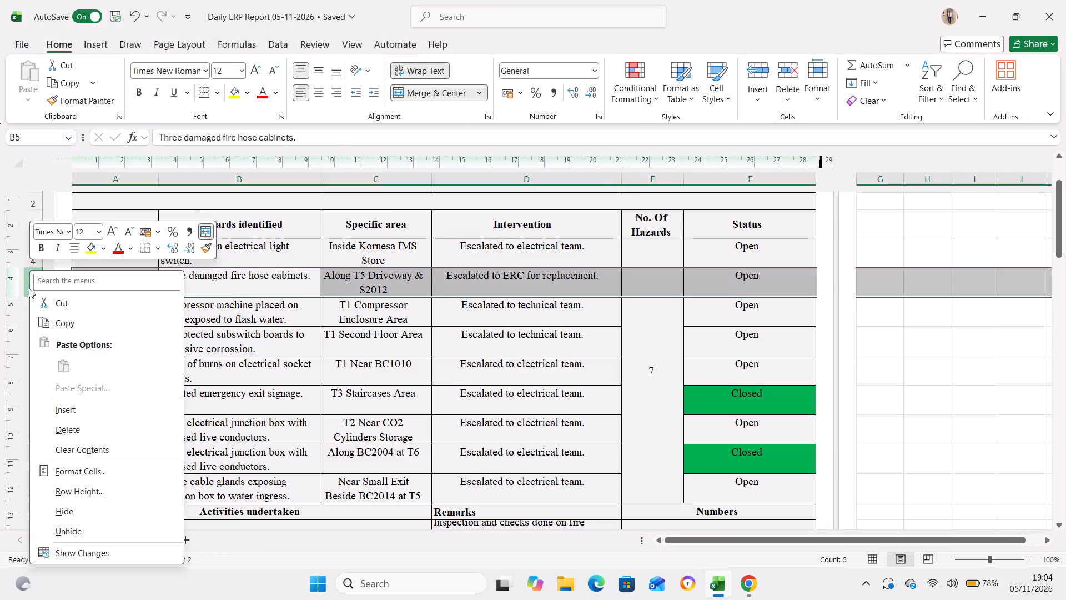
{"action": "left_click", "coordinate": [72, 434]}
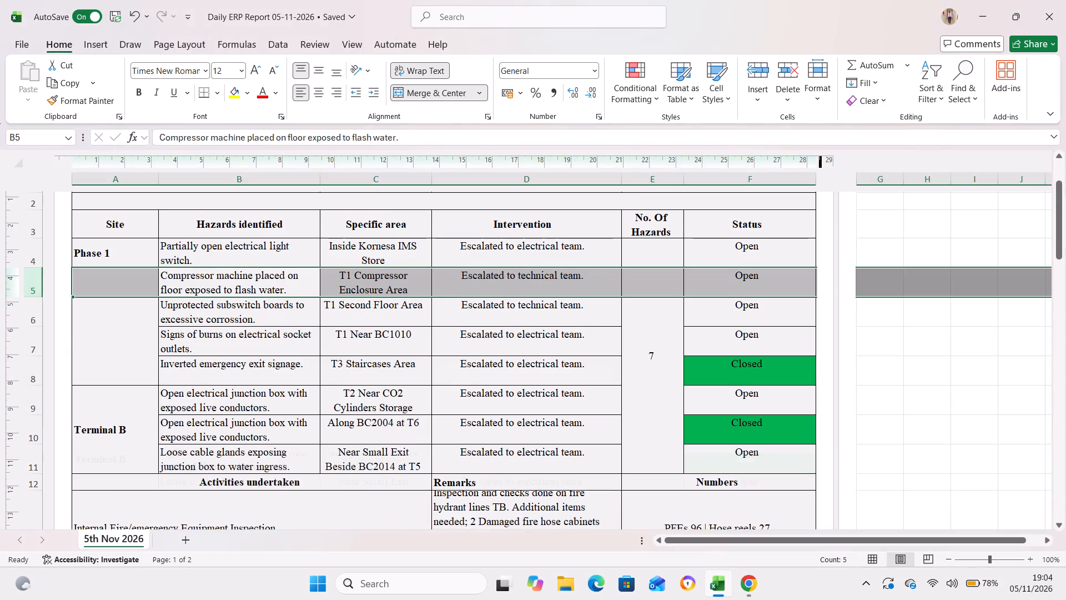
{"action": "left_click", "coordinate": [324, 389]}
Increase the height of the Internal Fire/emergency Equipment Inspection row, row 13, to fit its full remarks.
{"action": "scroll", "coordinate": [344, 438], "scroll_direction": "down", "scroll_amount": 7}
{"action": "scroll", "coordinate": [344, 433], "scroll_direction": "up", "scroll_amount": 3}
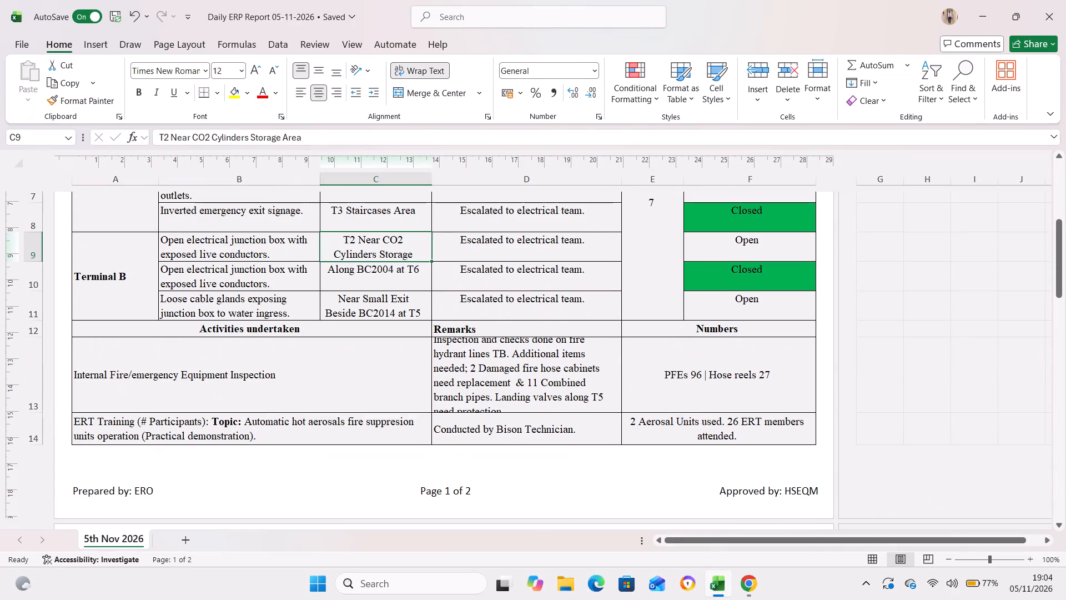
{"action": "left_click_drag", "start_coordinate": [39, 411], "coordinate": [39, 424]}
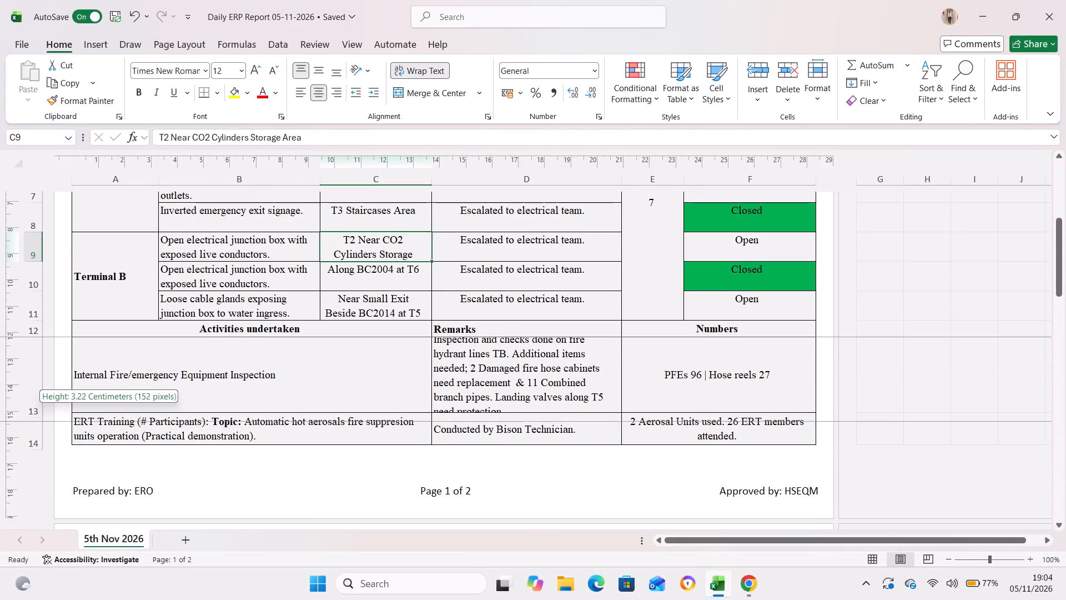
{"action": "left_click_drag", "start_coordinate": [39, 424], "coordinate": [39, 432]}
Change the number of damaged fire hose cabinets in the inspection remarks to 3.
{"action": "left_click", "coordinate": [476, 422]}
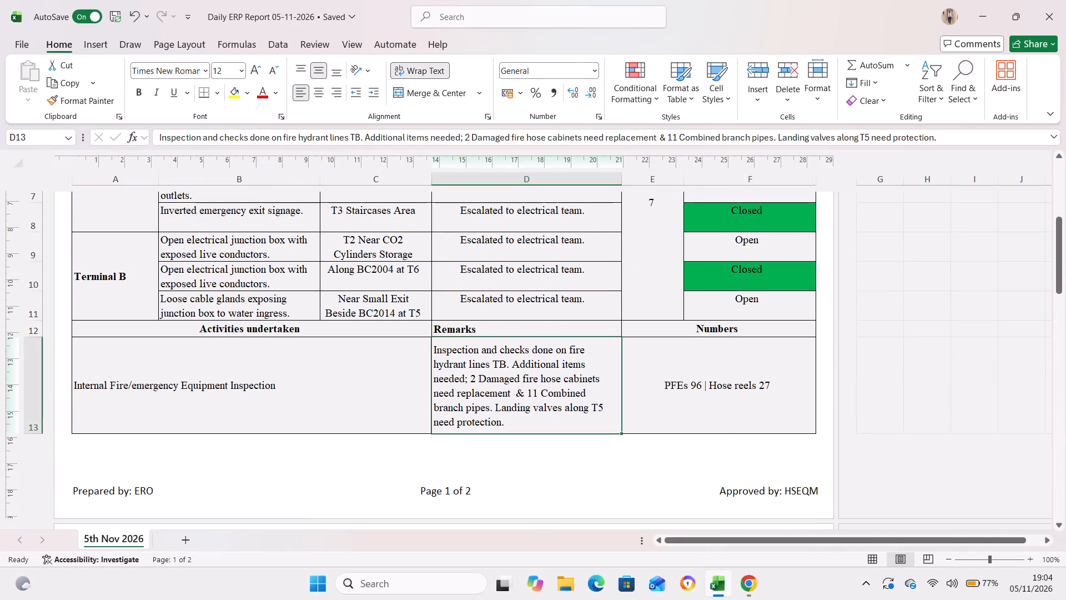
{"action": "double_click", "coordinate": [476, 376]}
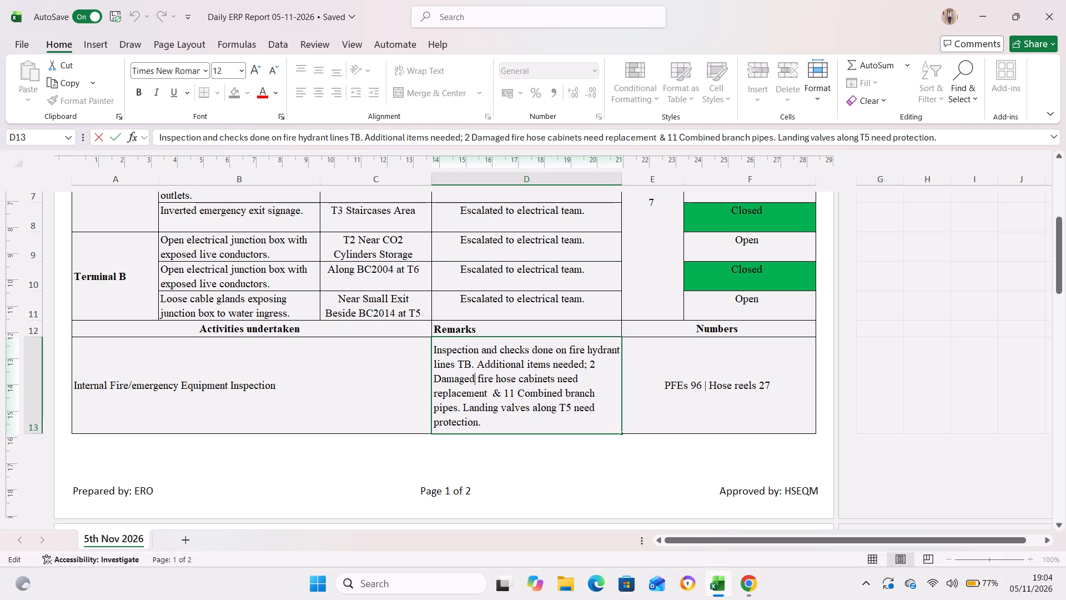
{"action": "left_click", "coordinate": [597, 364]}
{"action": "key", "text": "BackSpace"}
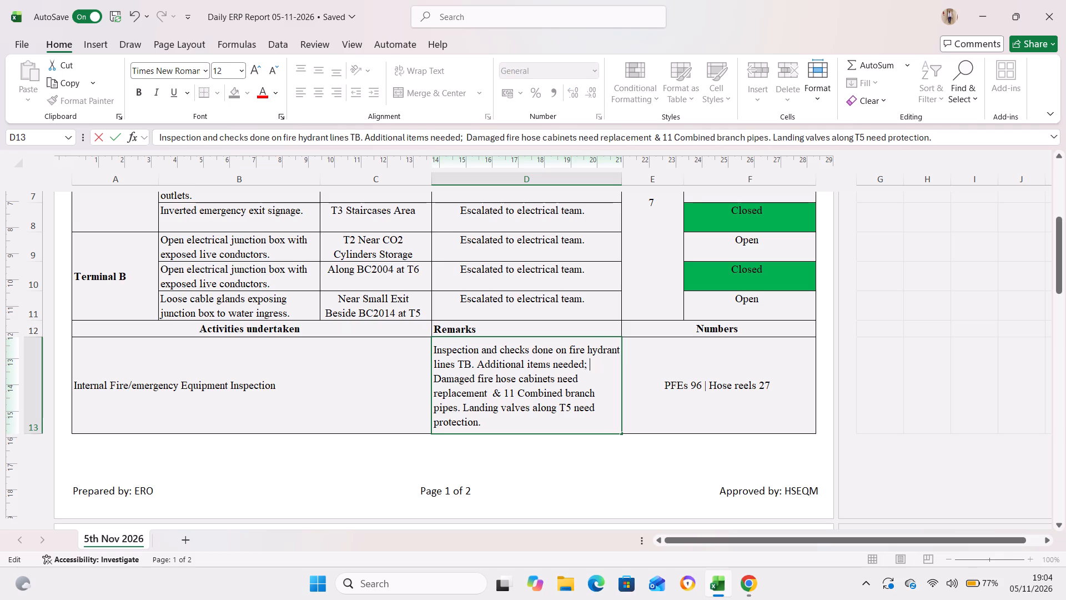
{"action": "key", "text": "3"}
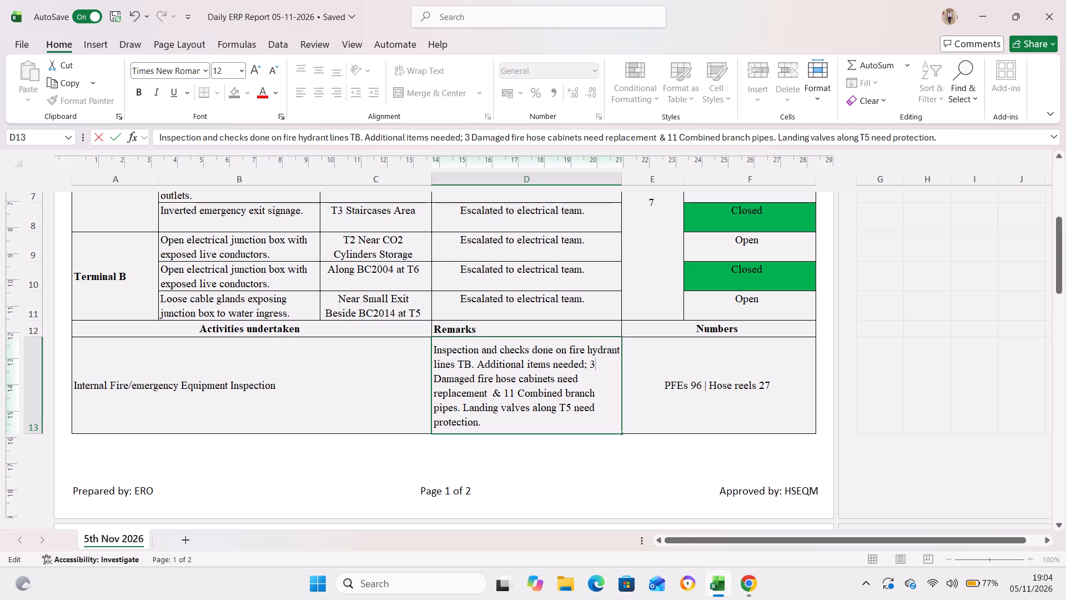
Make the phrase "Additional items needed;" bold in the inspection remarks.
{"action": "left_click_drag", "start_coordinate": [588, 364], "coordinate": [507, 365]}
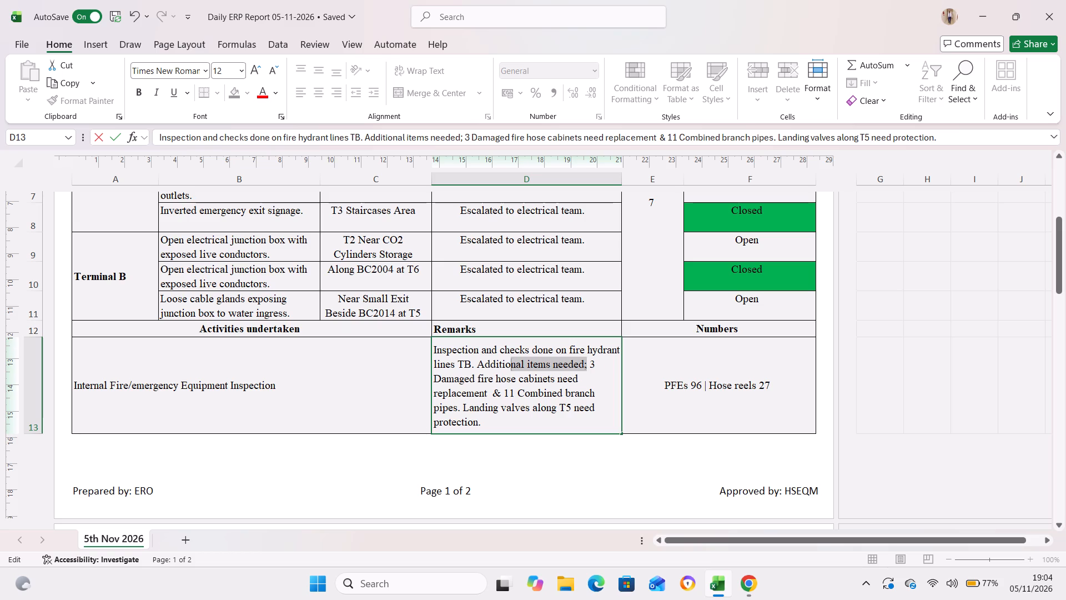
{"action": "left_click_drag", "start_coordinate": [507, 365], "coordinate": [480, 368]}
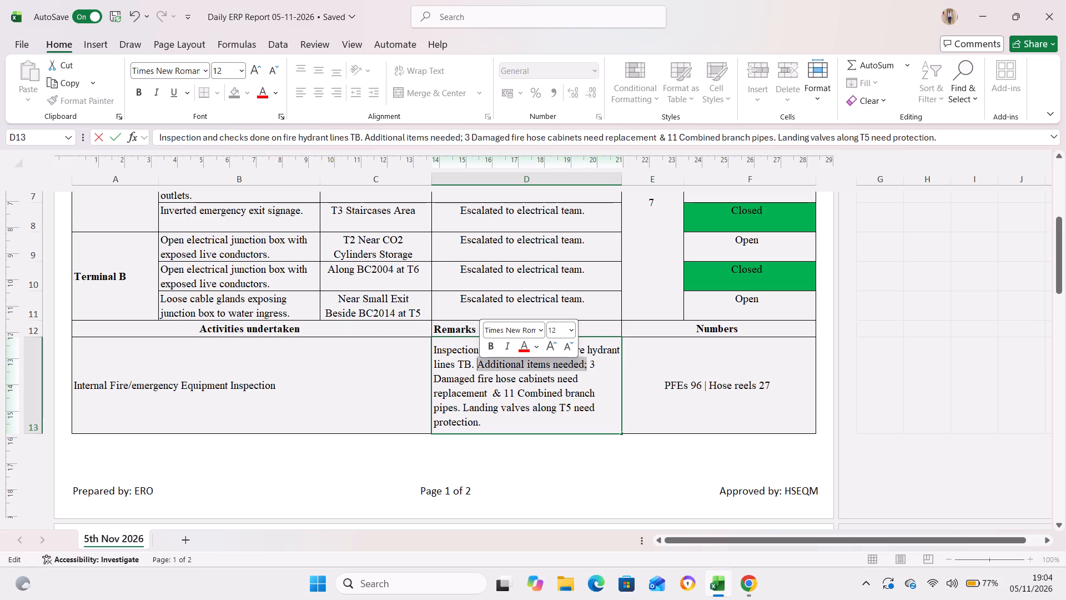
{"action": "left_click", "coordinate": [491, 350]}
Insert "(Paint works on progress)" after "fire hydrant lines TB" in the inspection remarks.
{"action": "left_click", "coordinate": [472, 368]}
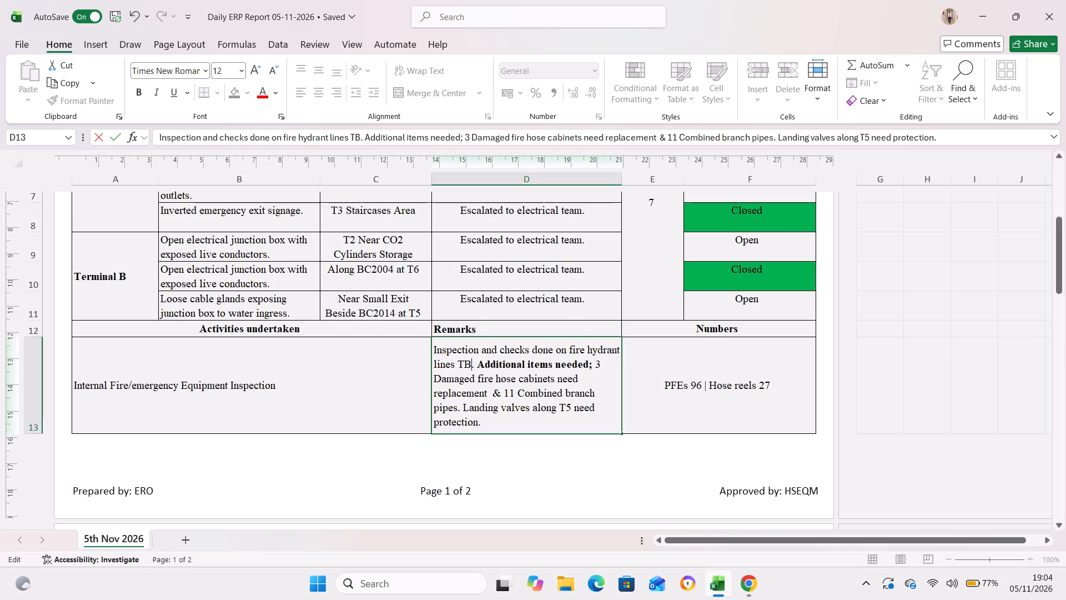
{"action": "key", "text": "space"}
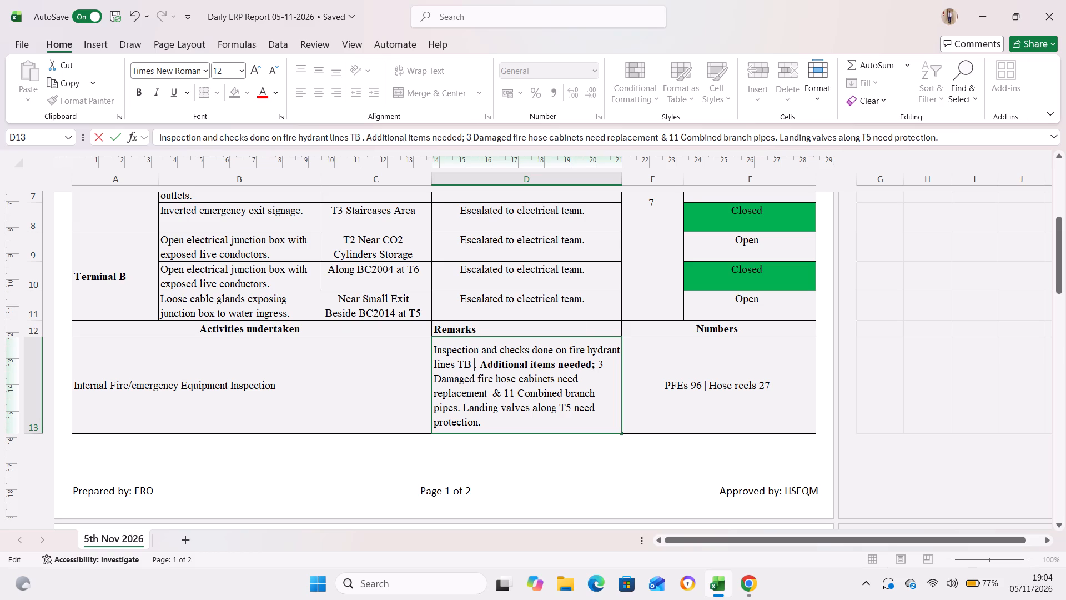
{"action": "key", "text": "shift+parenleft"}
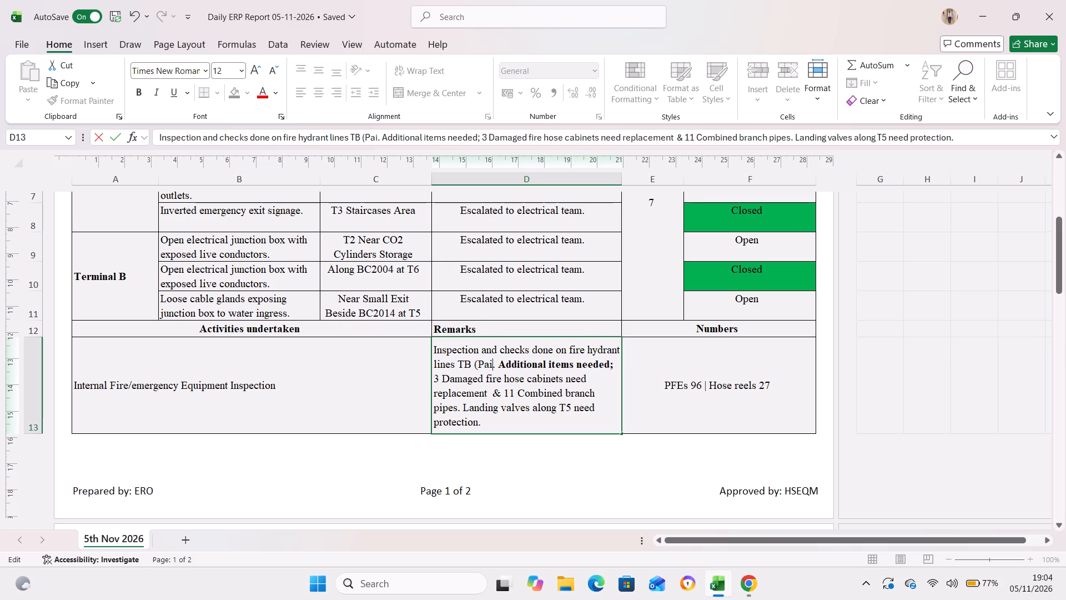
{"action": "key", "text": "space"}
{"action": "type", "text": "works"}
{"action": "key", "text": "space"}
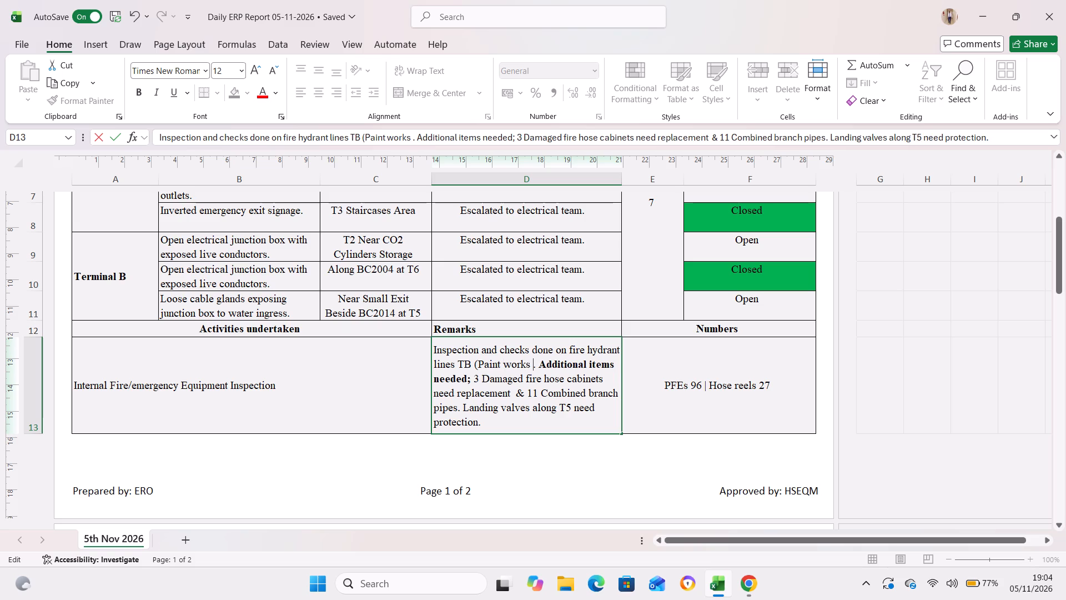
{"action": "type", "text": "on progress"}
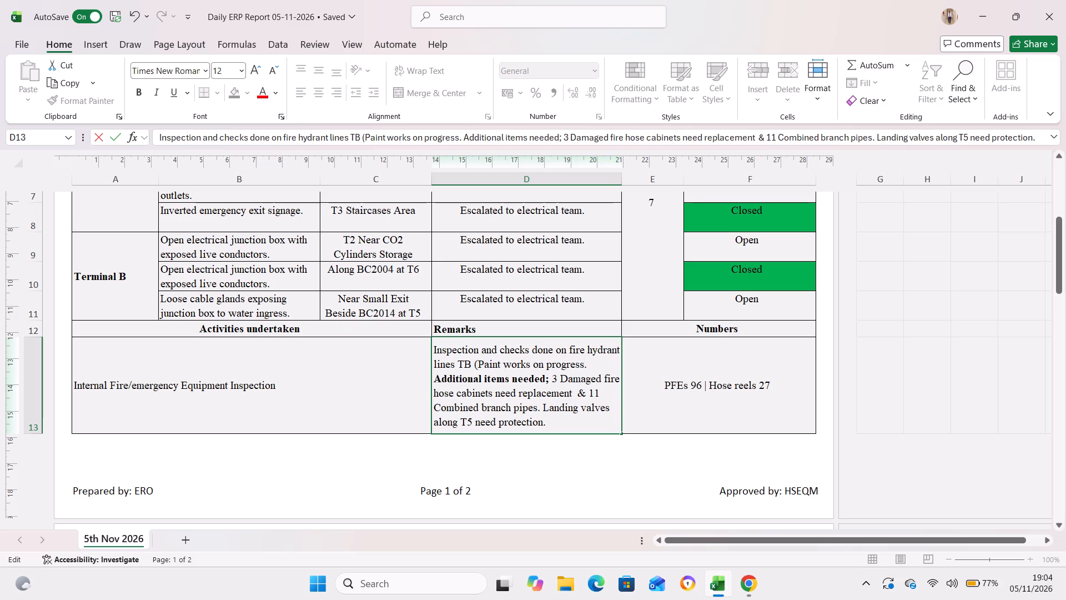
{"action": "key", "text": "shift+parenright"}
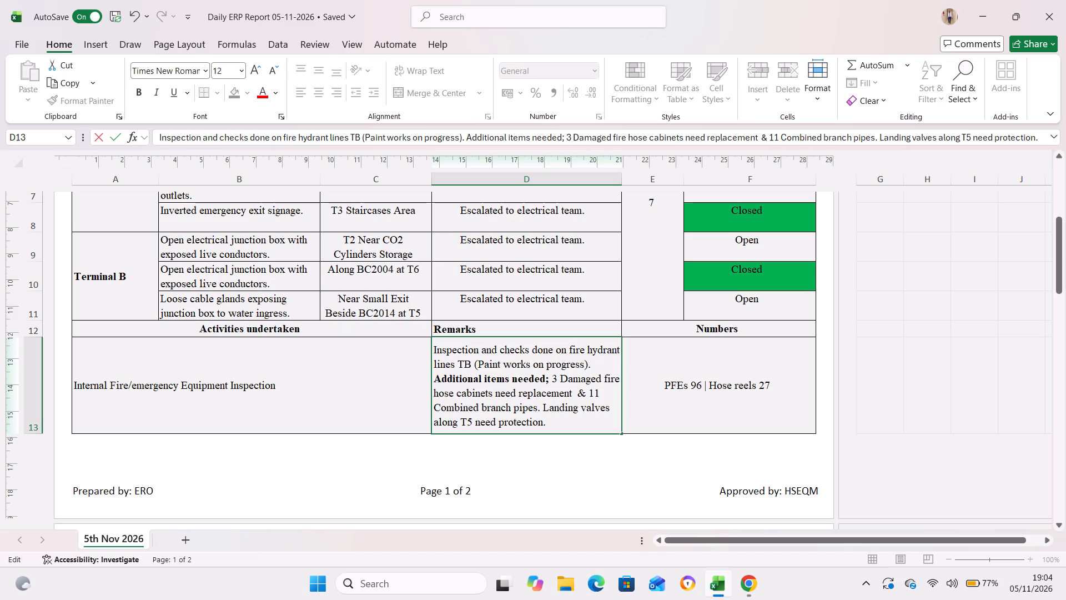
{"action": "left_click", "coordinate": [491, 399]}
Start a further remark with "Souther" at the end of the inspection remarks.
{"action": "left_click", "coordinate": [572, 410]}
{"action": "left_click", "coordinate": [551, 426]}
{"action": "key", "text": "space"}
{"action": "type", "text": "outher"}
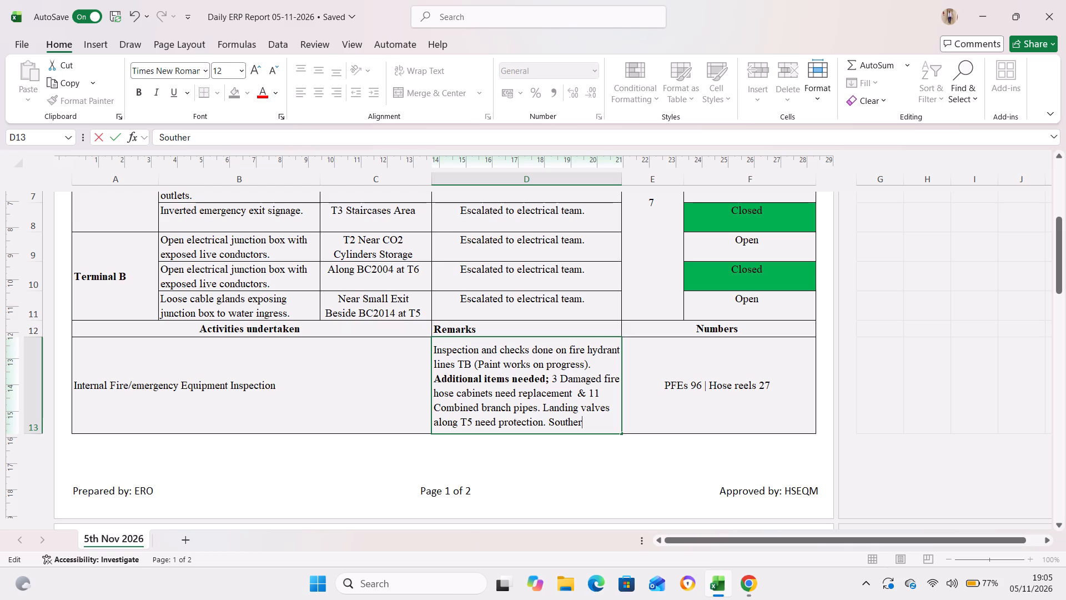
Insert "and hydrant line along Southern road" after "Landing valves along T5" in the inspection remarks.
{"action": "left_click", "coordinate": [475, 423]}
{"action": "type", "text": "and"}
{"action": "key", "text": "space"}
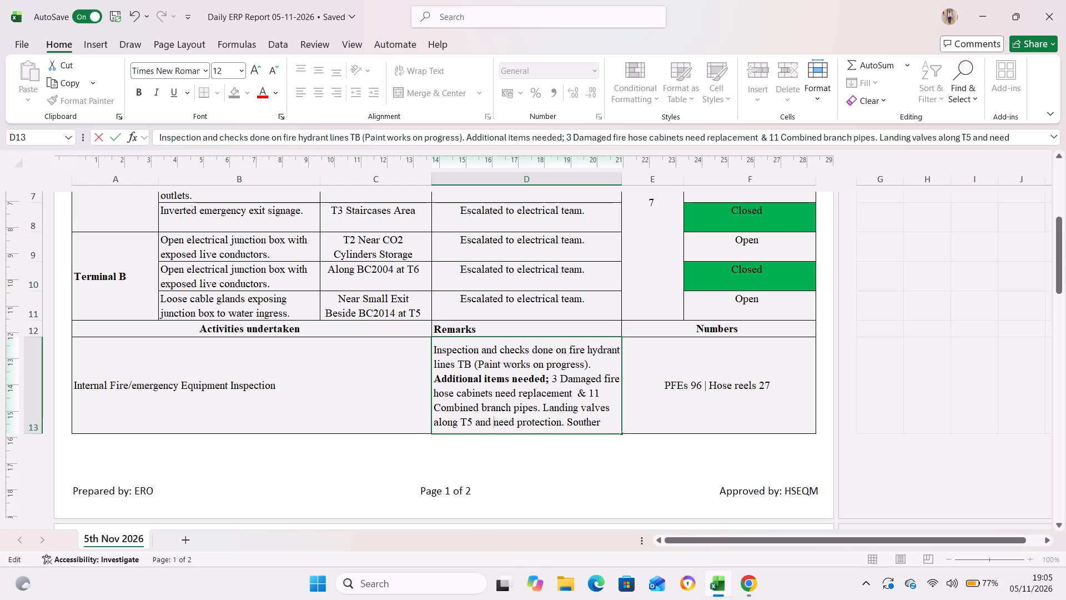
{"action": "type", "text": "hydrant"}
{"action": "key", "text": "space"}
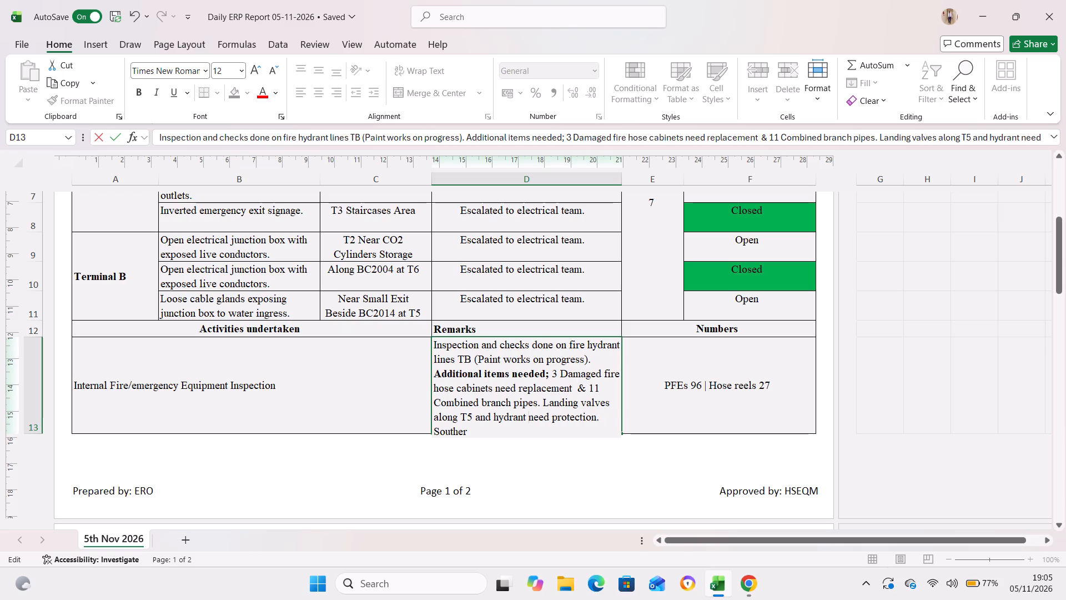
{"action": "type", "text": "line along"}
{"action": "key", "text": "space"}
{"action": "type", "text": "outhern road"}
{"action": "key", "text": "space"}
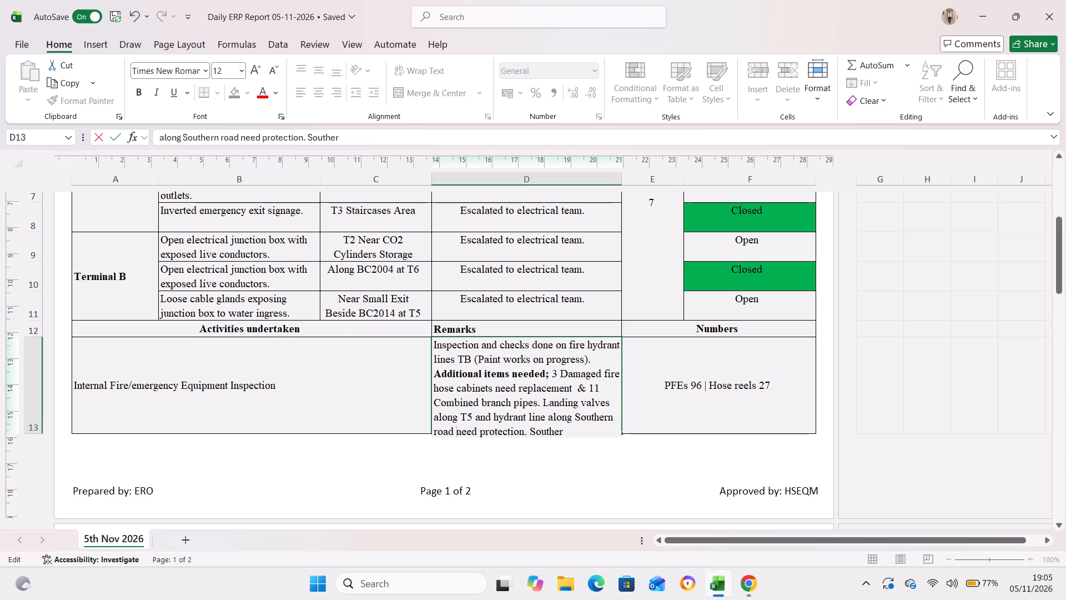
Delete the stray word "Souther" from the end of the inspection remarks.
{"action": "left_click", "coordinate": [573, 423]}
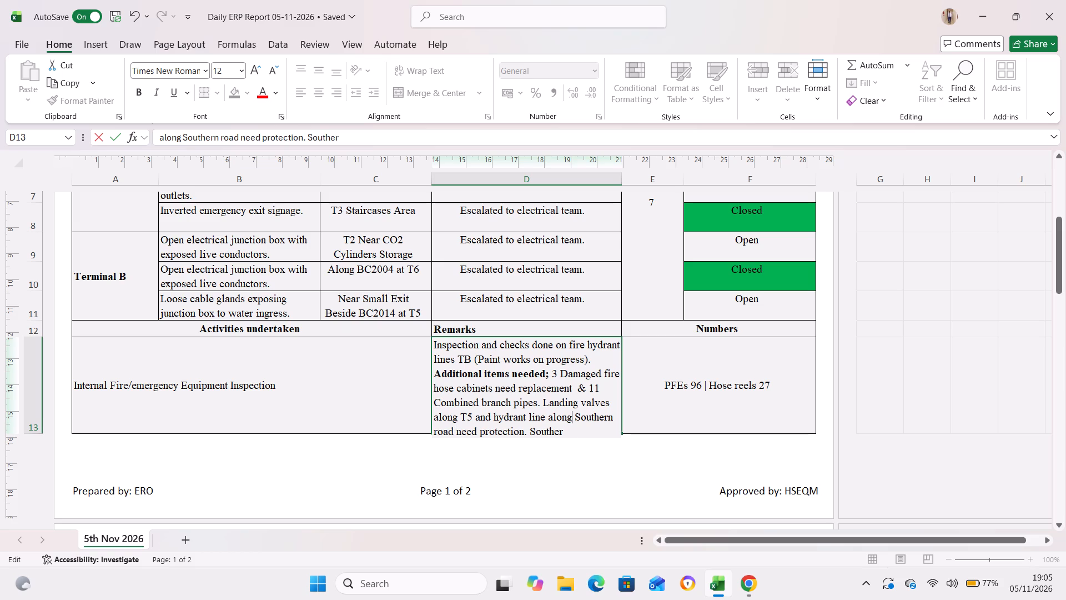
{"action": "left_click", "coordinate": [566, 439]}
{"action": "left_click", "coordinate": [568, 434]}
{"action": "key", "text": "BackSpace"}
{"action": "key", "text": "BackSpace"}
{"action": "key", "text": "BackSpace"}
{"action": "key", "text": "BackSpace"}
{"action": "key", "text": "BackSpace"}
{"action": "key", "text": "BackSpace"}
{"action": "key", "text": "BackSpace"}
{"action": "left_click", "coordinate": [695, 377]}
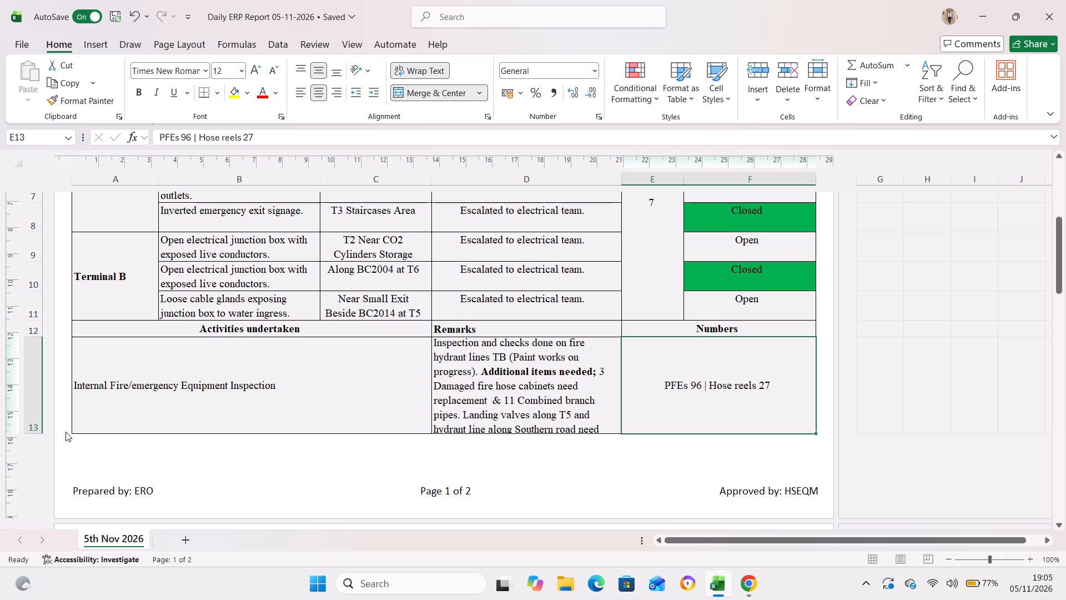
Increase the height of row 13 until the extended inspection remarks fit completely.
{"action": "left_click_drag", "start_coordinate": [32, 437], "coordinate": [34, 448]}
{"action": "left_click_drag", "start_coordinate": [34, 448], "coordinate": [36, 459]}
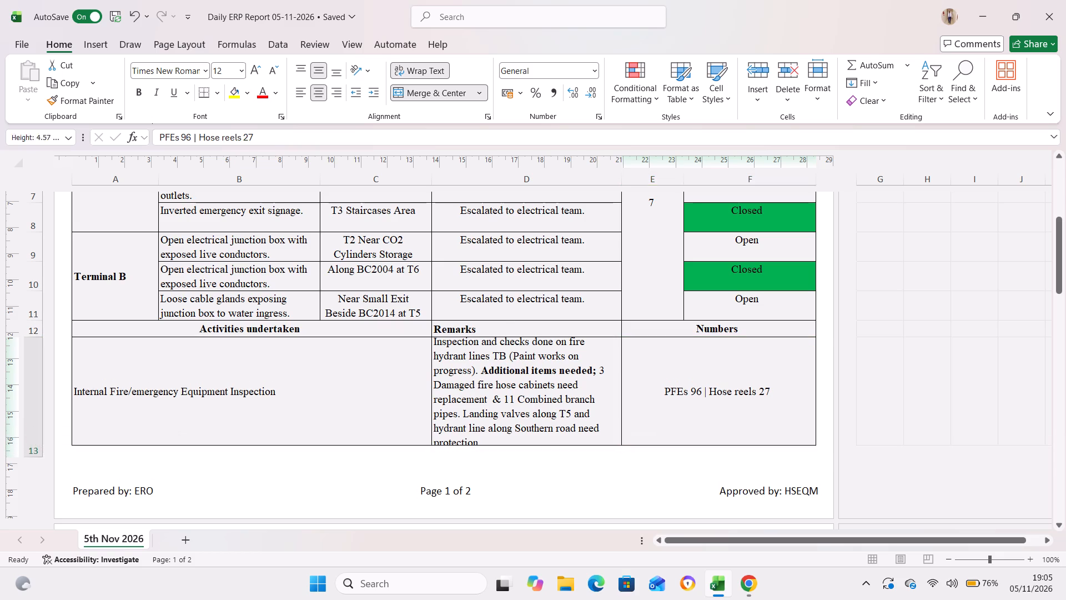
Append "|Fire hose cabinets 11" to the numbers of the Internal Fire/emergency Equipment Inspection row.
{"action": "left_click", "coordinate": [677, 428]}
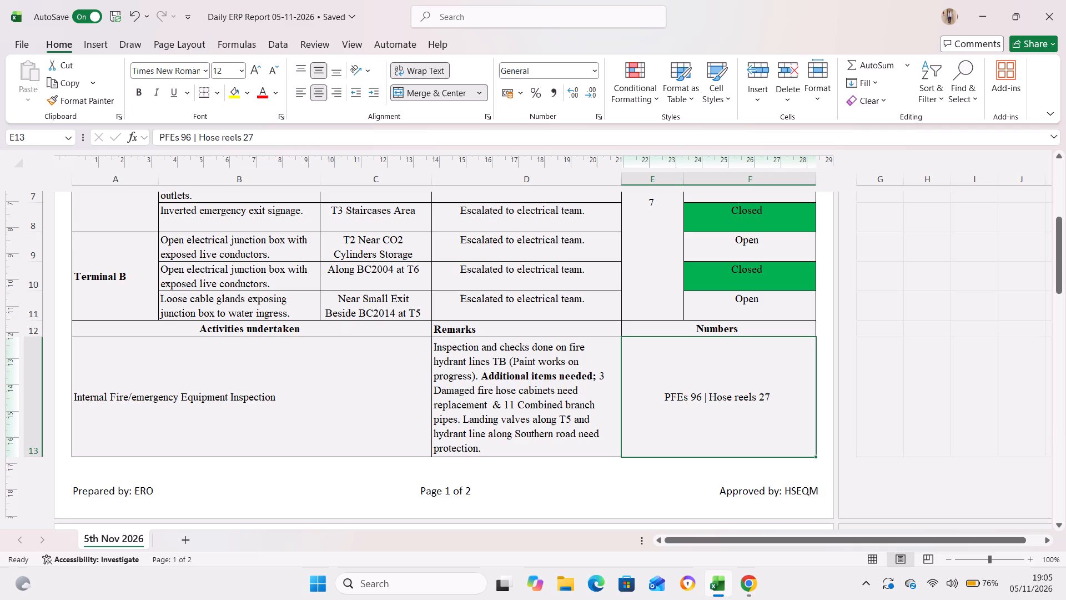
{"action": "double_click", "coordinate": [779, 398]}
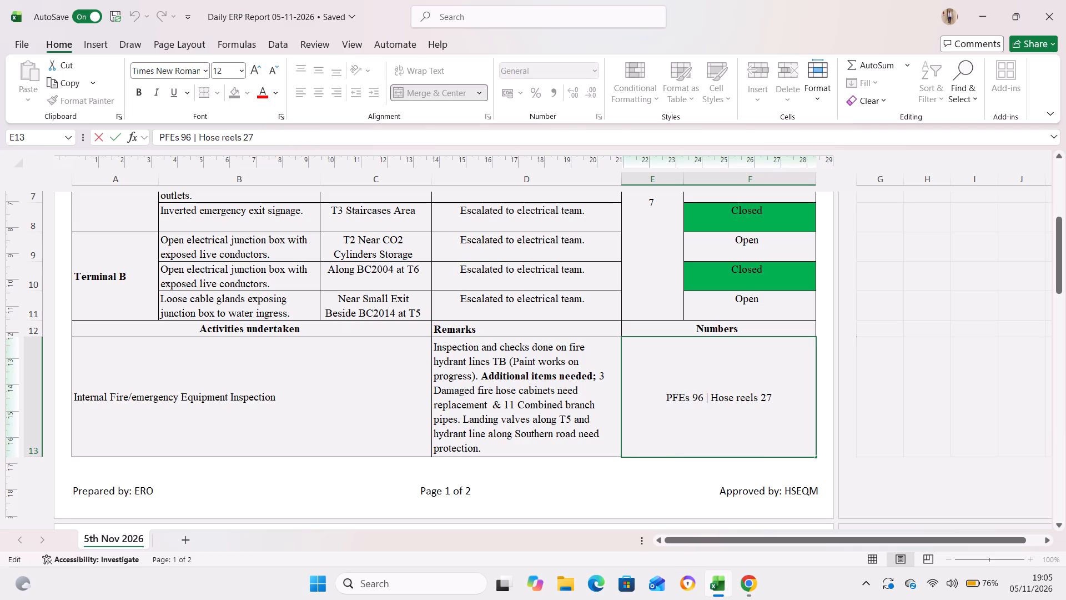
{"action": "key", "text": "space"}
{"action": "type", "text": "|"}
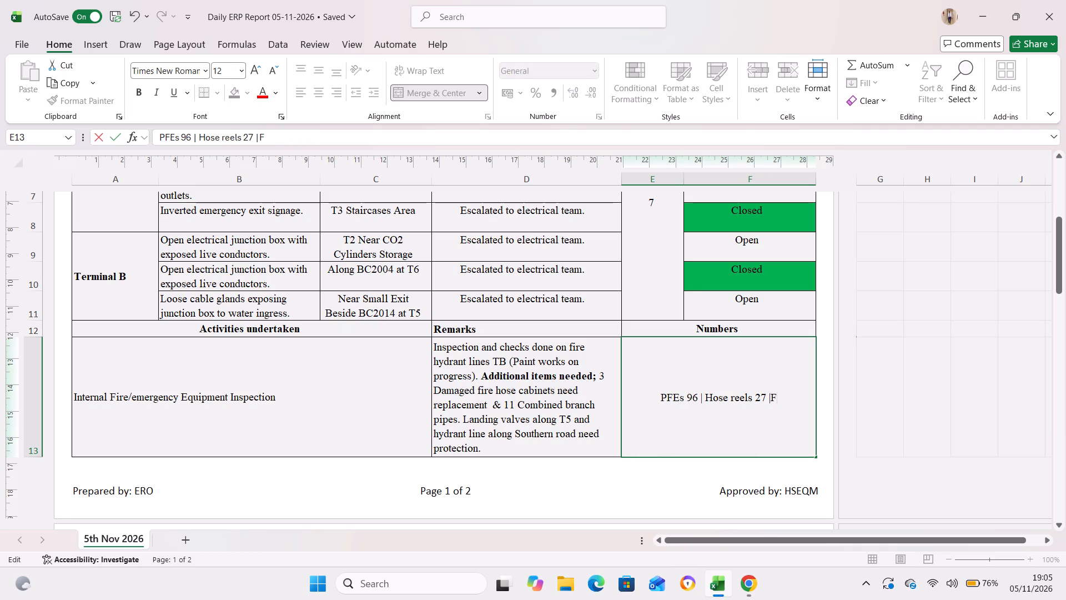
{"action": "type", "text": "ire hose cabinets"}
{"action": "key", "text": "space"}
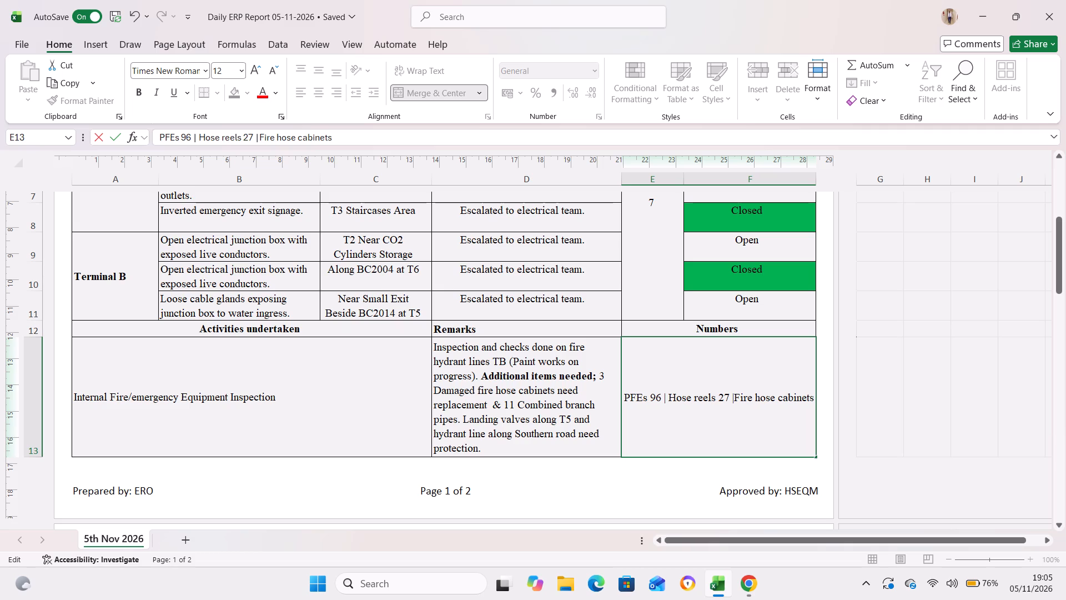
{"action": "type", "text": "12"}
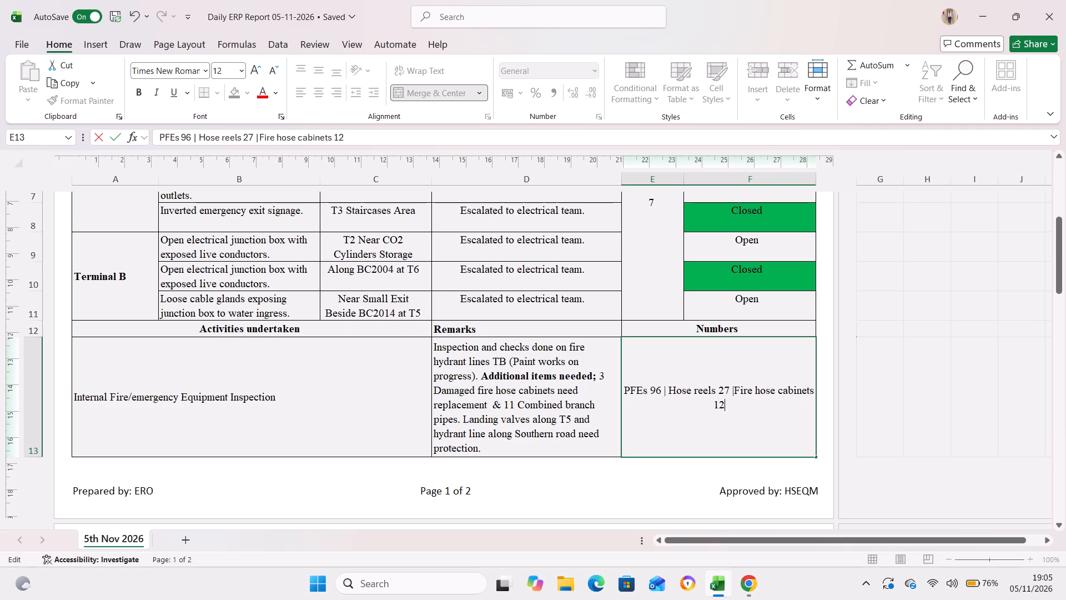
{"action": "key", "text": "BackSpace"}
{"action": "key", "text": "1"}
Append "| Replaced delivery hoses 2" to the equipment inspection numbers, after the fire hose cabinets entry.
{"action": "key", "text": "space"}
{"action": "key", "text": "shift+bar"}
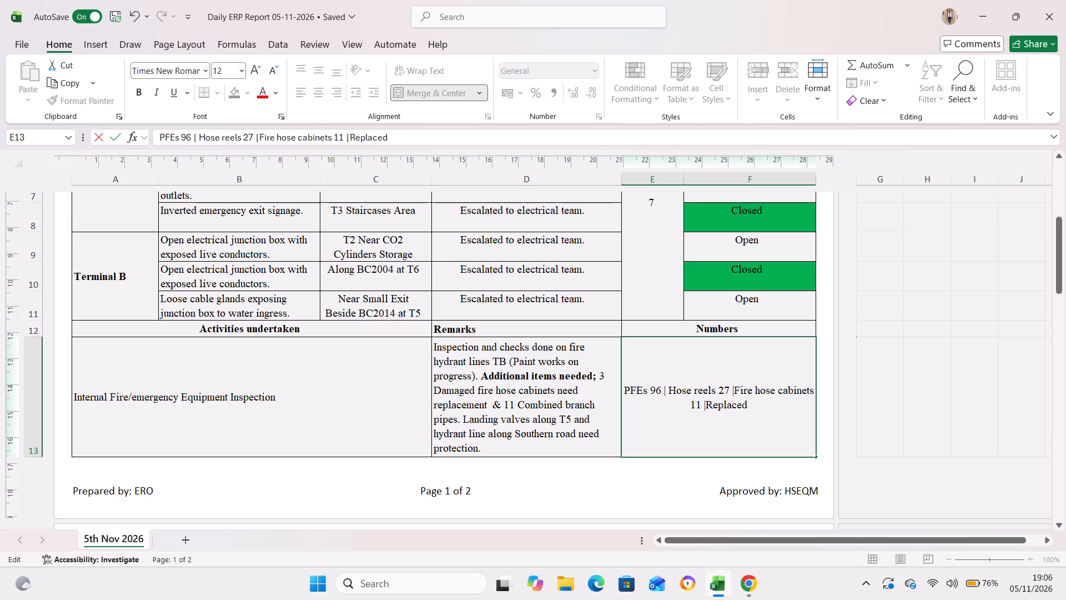
{"action": "type", "text": "delivery hoses 2"}
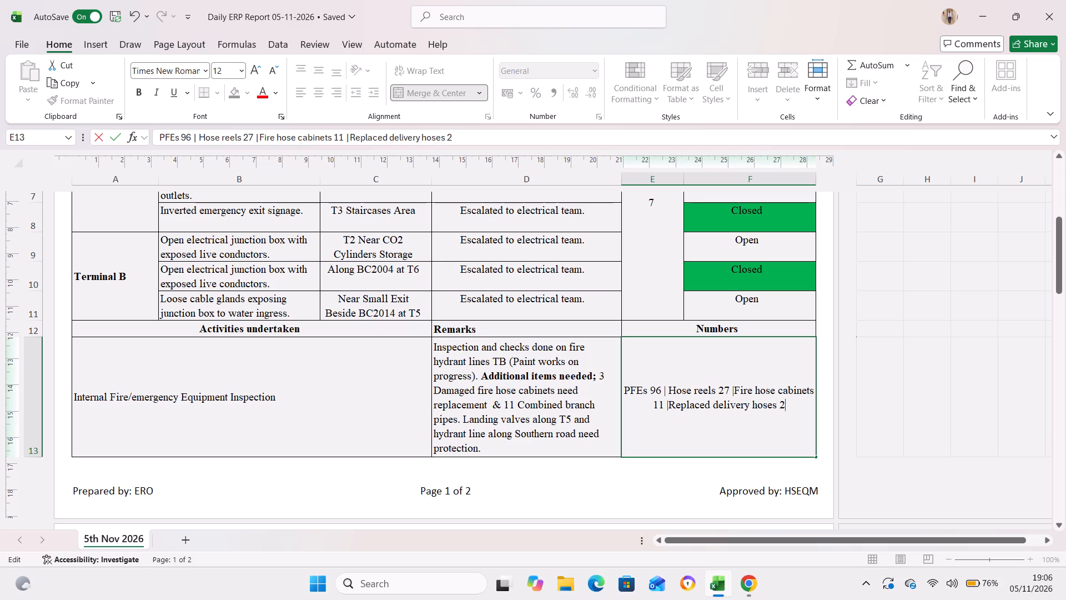
{"action": "left_click", "coordinate": [670, 403]}
{"action": "key", "text": "space"}
{"action": "left_click", "coordinate": [575, 411]}
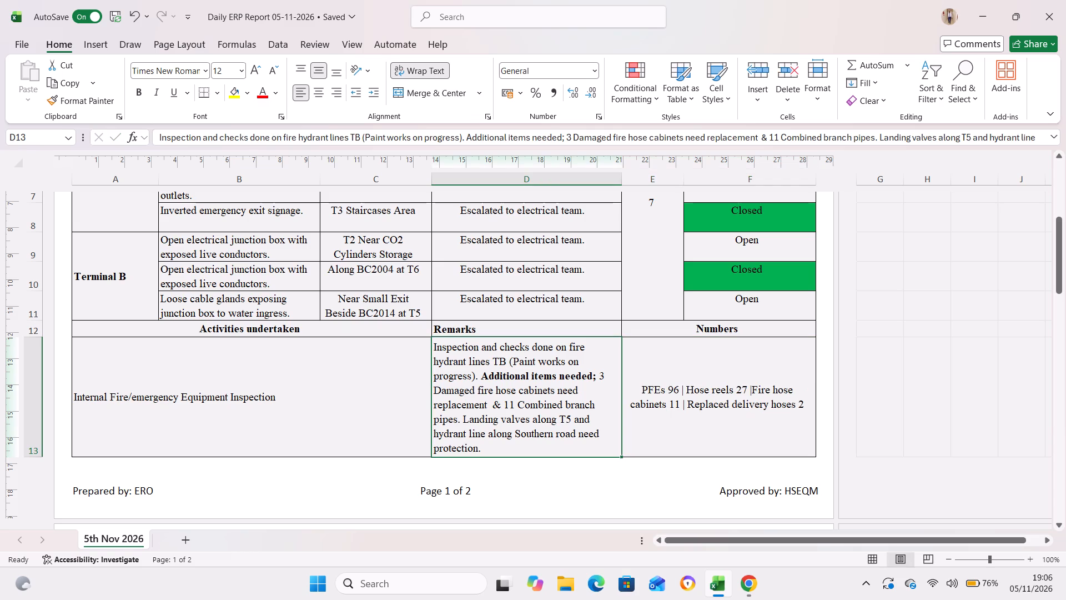
Save the report.
{"action": "scroll", "coordinate": [540, 408], "scroll_direction": "down", "scroll_amount": 2}
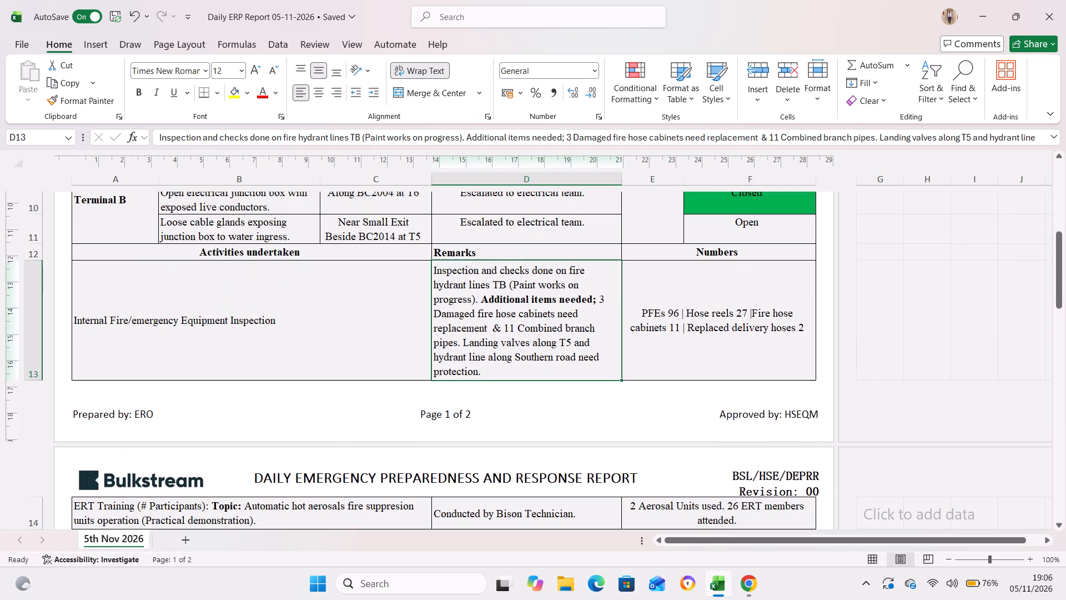
{"action": "scroll", "coordinate": [540, 408], "scroll_direction": "up", "scroll_amount": 2}
{"action": "scroll", "coordinate": [540, 408], "scroll_direction": "down", "scroll_amount": 2}
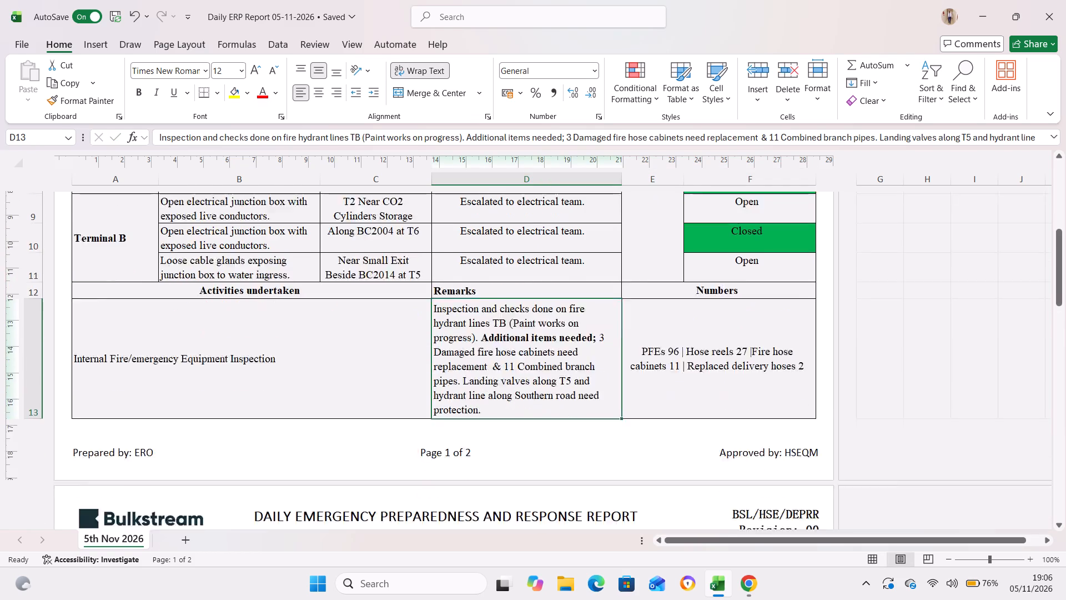
{"action": "scroll", "coordinate": [540, 408], "scroll_direction": "down", "scroll_amount": 4}
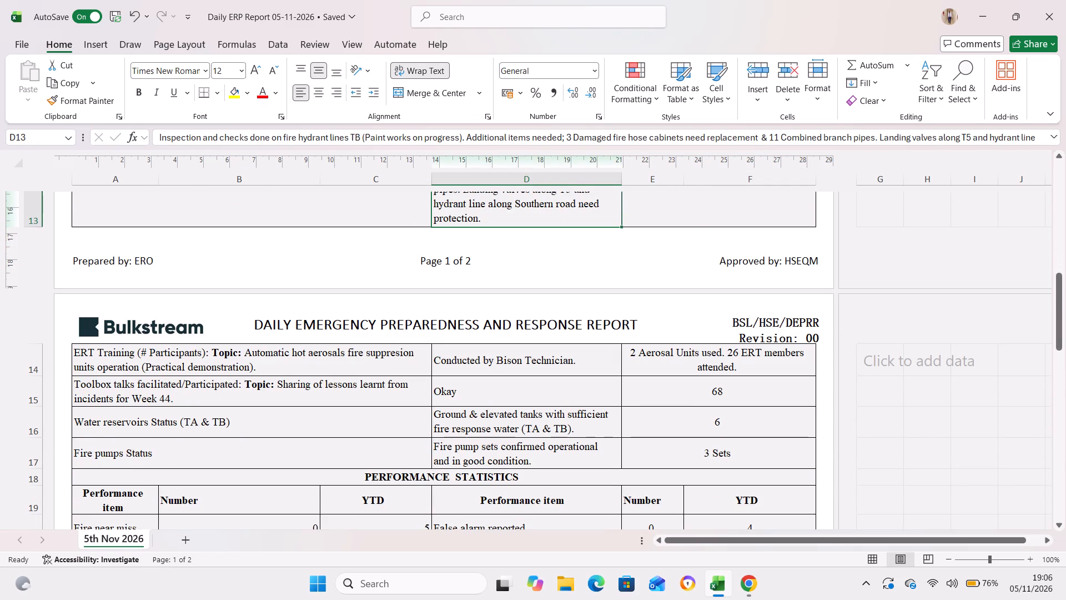
{"action": "key", "text": "ctrl+s"}
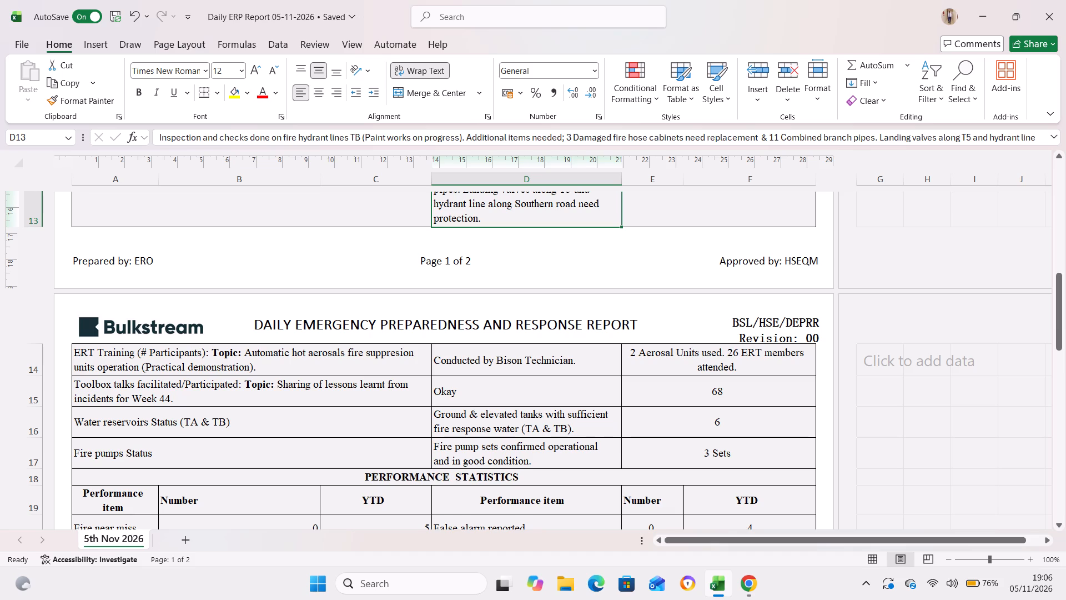
Replace the ERT Training topic in row 14 with "None", keeping the "Topic:" label.
{"action": "double_click", "coordinate": [288, 354]}
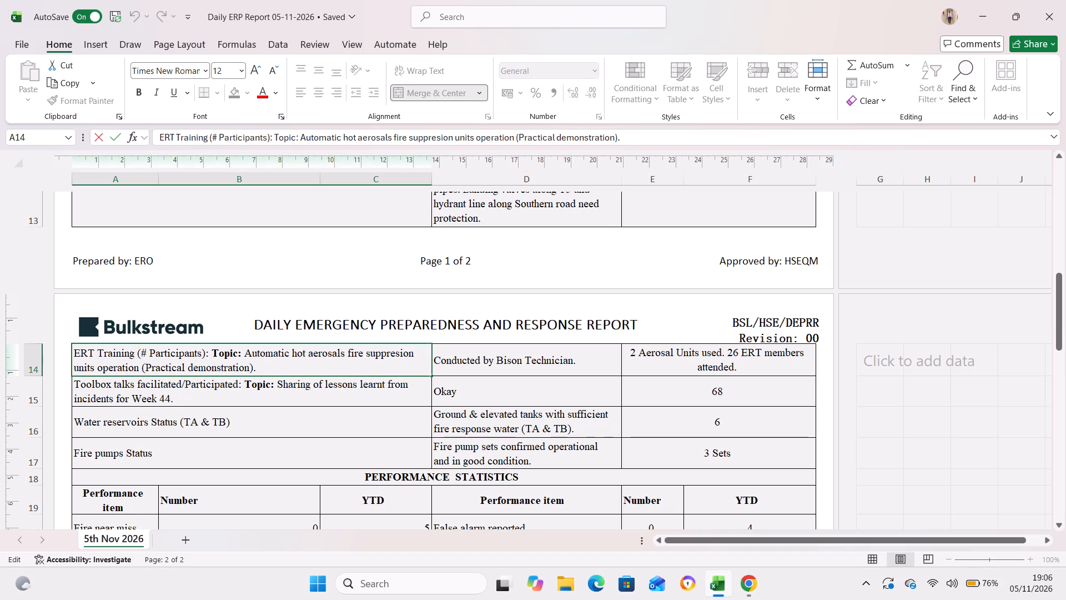
{"action": "left_click_drag", "start_coordinate": [266, 365], "coordinate": [248, 356]}
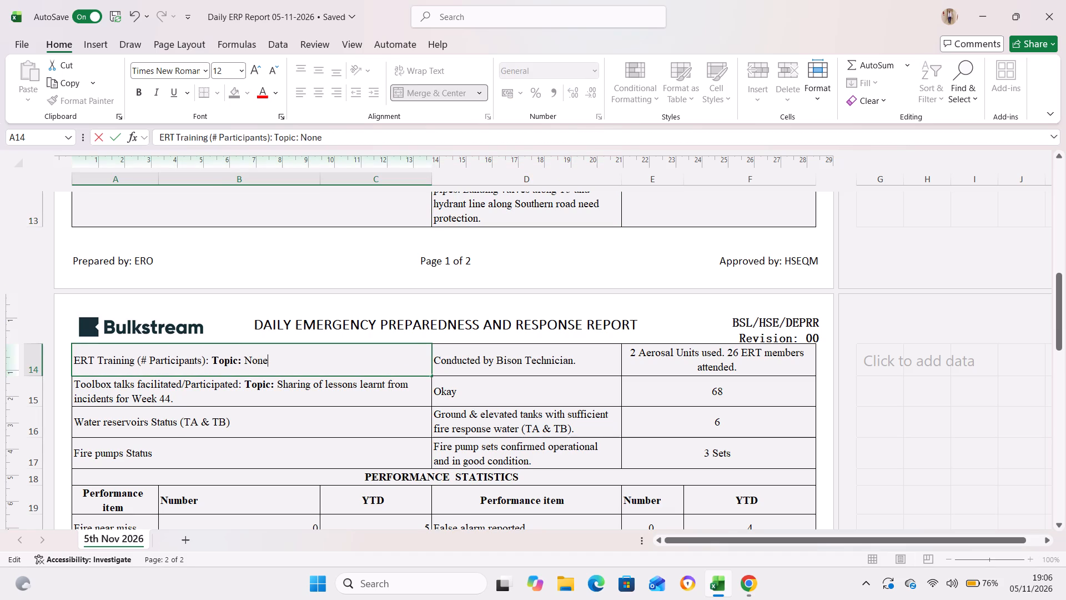
Replace the toolbox talks topic in row 15 with "None", keeping the "Topic:" label.
{"action": "left_click", "coordinate": [192, 393]}
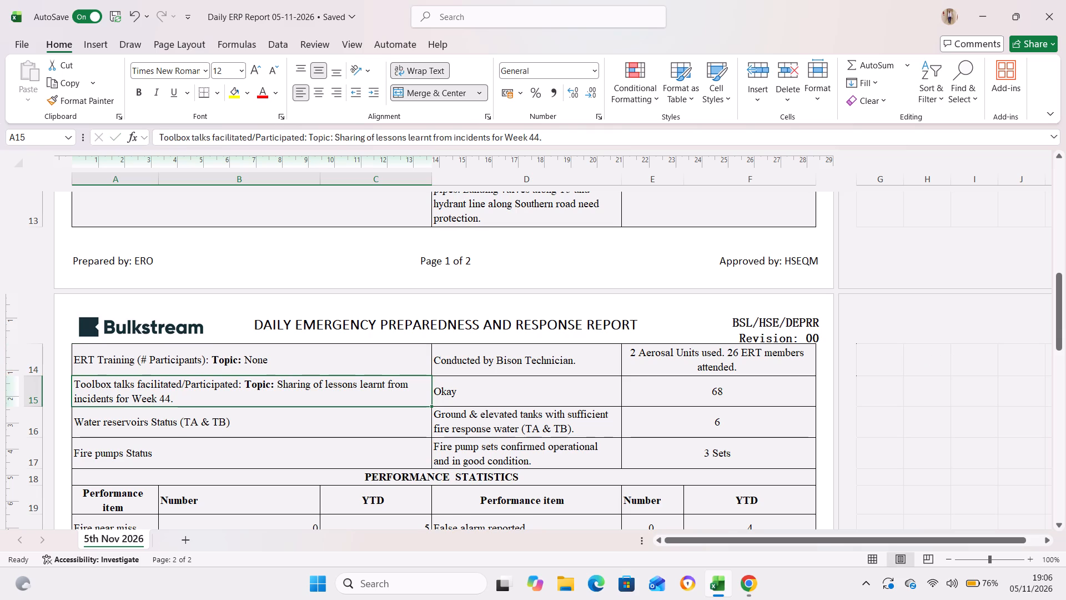
{"action": "left_click", "coordinate": [192, 405]}
{"action": "double_click", "coordinate": [188, 401]}
{"action": "left_click_drag", "start_coordinate": [186, 399], "coordinate": [230, 392]}
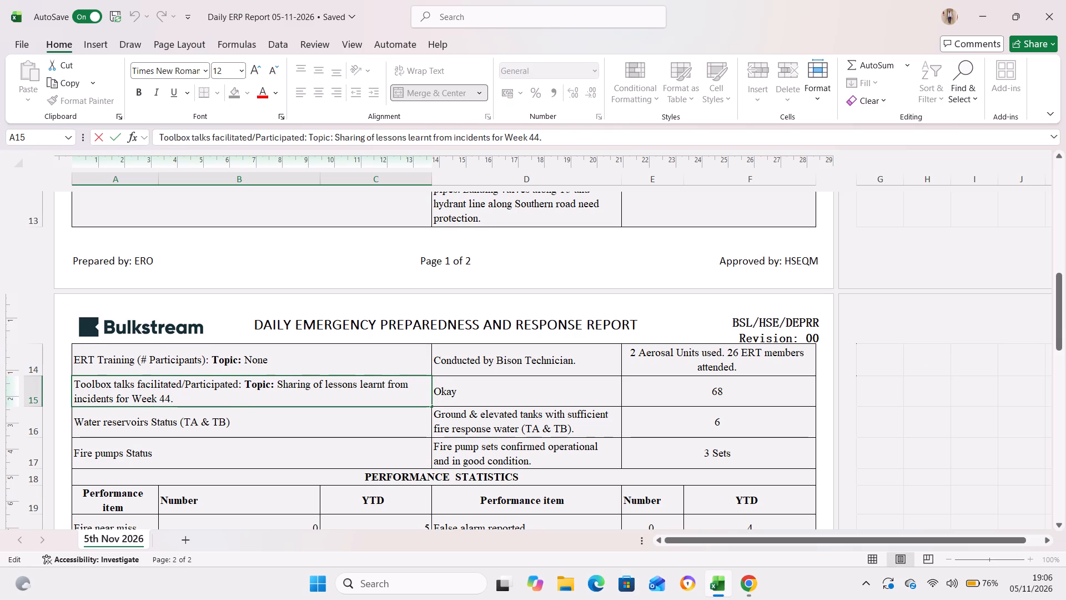
{"action": "left_click_drag", "start_coordinate": [230, 392], "coordinate": [278, 385]}
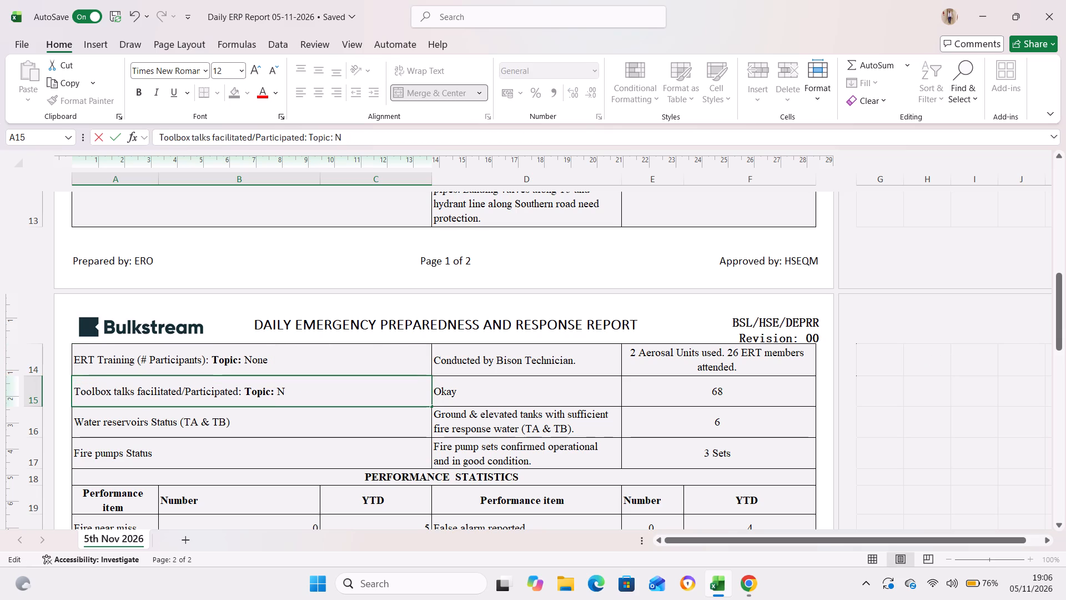
Set the remarks of the toolbox talks row and the ERT Training row to "N/A".
{"action": "left_click", "coordinate": [438, 392]}
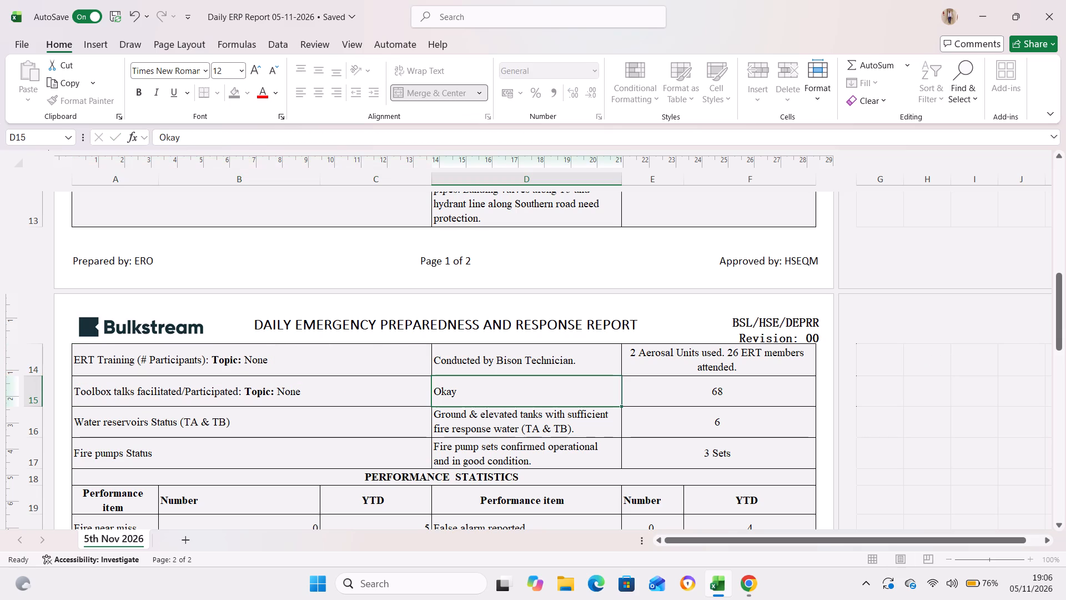
{"action": "type", "text": "N/A"}
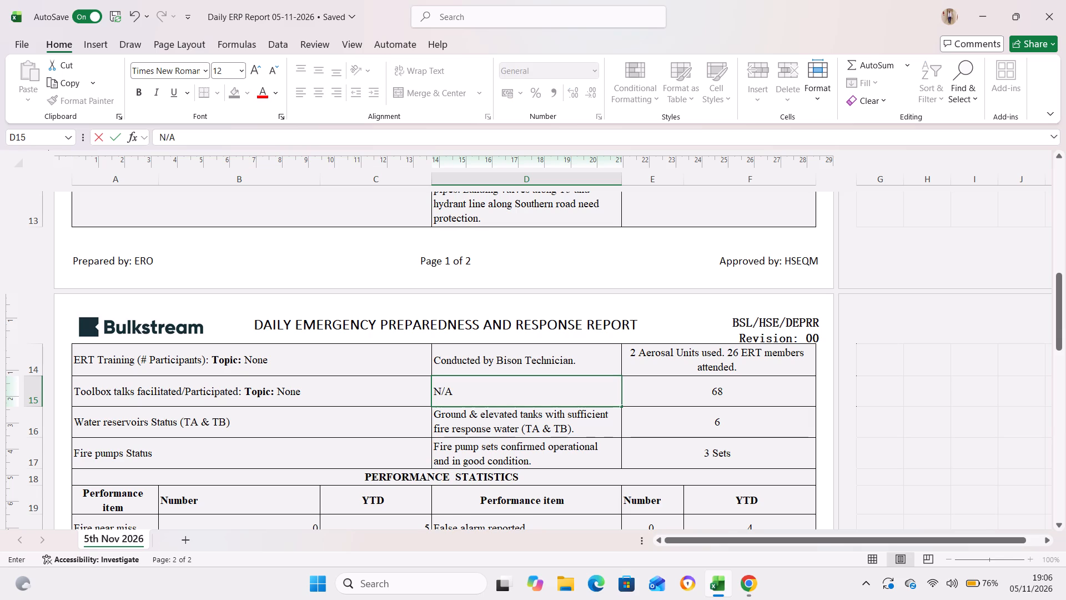
{"action": "left_click", "coordinate": [474, 363]}
{"action": "type", "text": "N/A"}
Set the Numbers entries of the ERT Training row and the toolbox talks row to 0.
{"action": "left_click", "coordinate": [689, 359]}
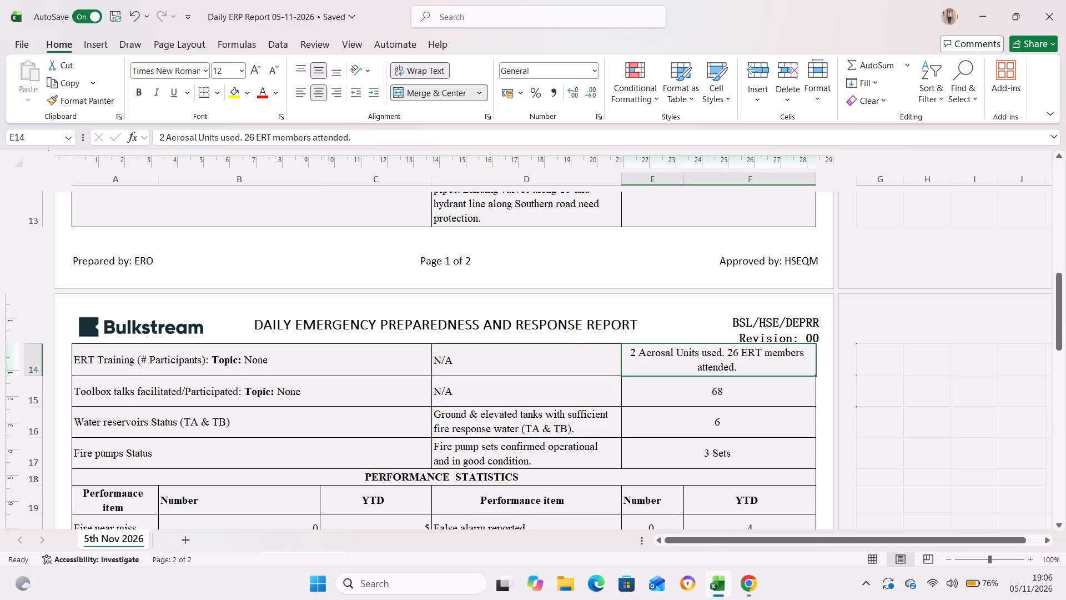
{"action": "key", "text": "0"}
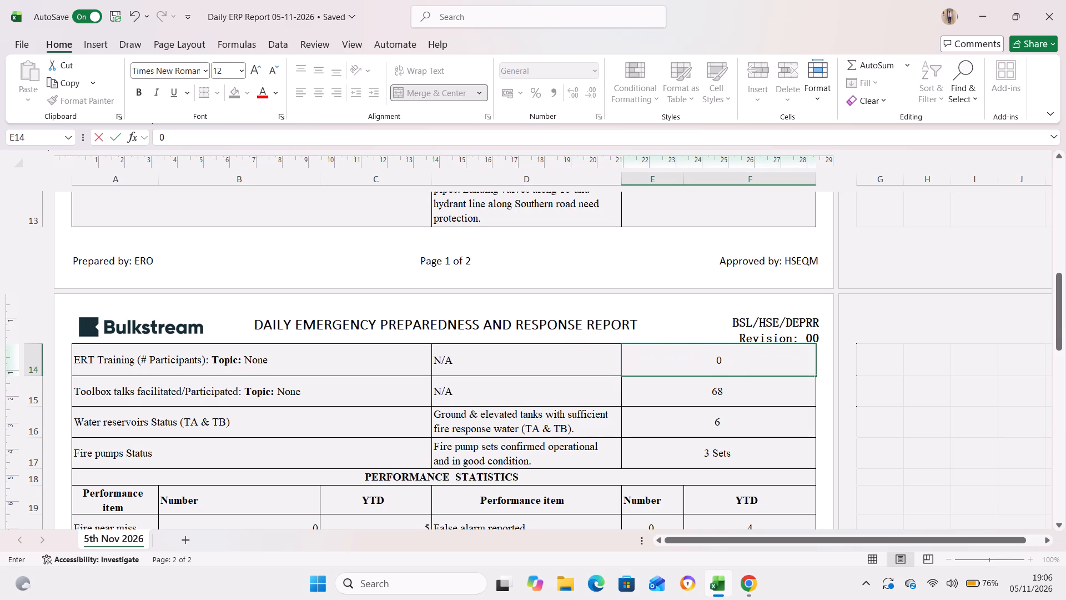
{"action": "left_click", "coordinate": [719, 392]}
{"action": "key", "text": "0"}
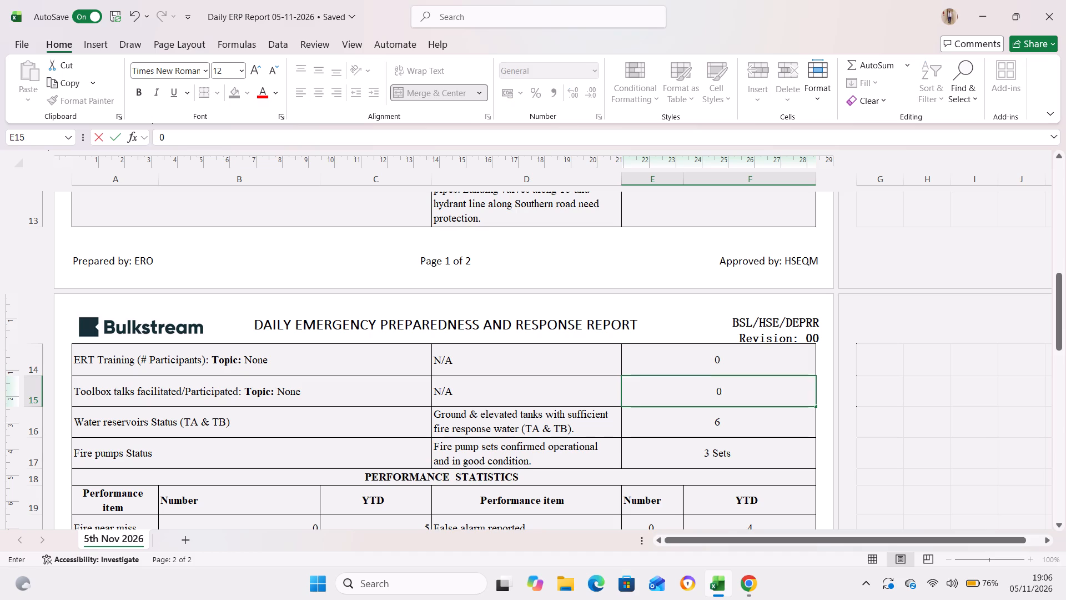
{"action": "left_click", "coordinate": [692, 417]}
Review the water reservoirs and fire pumps remarks, the performance statistics, and the hazard and equipment inspection entries.
{"action": "left_click", "coordinate": [443, 432]}
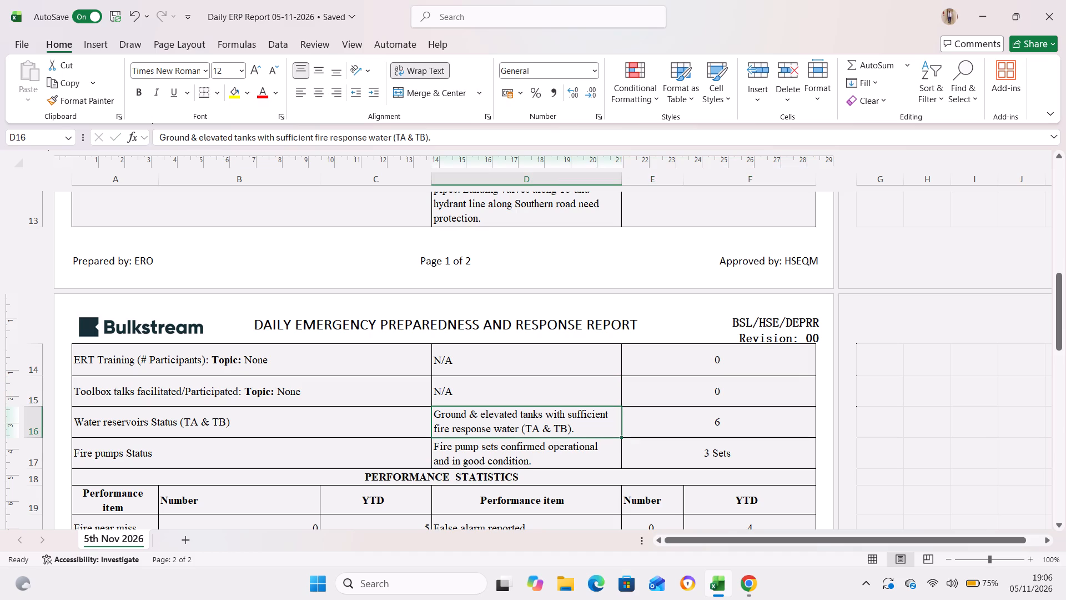
{"action": "left_click", "coordinate": [494, 453]}
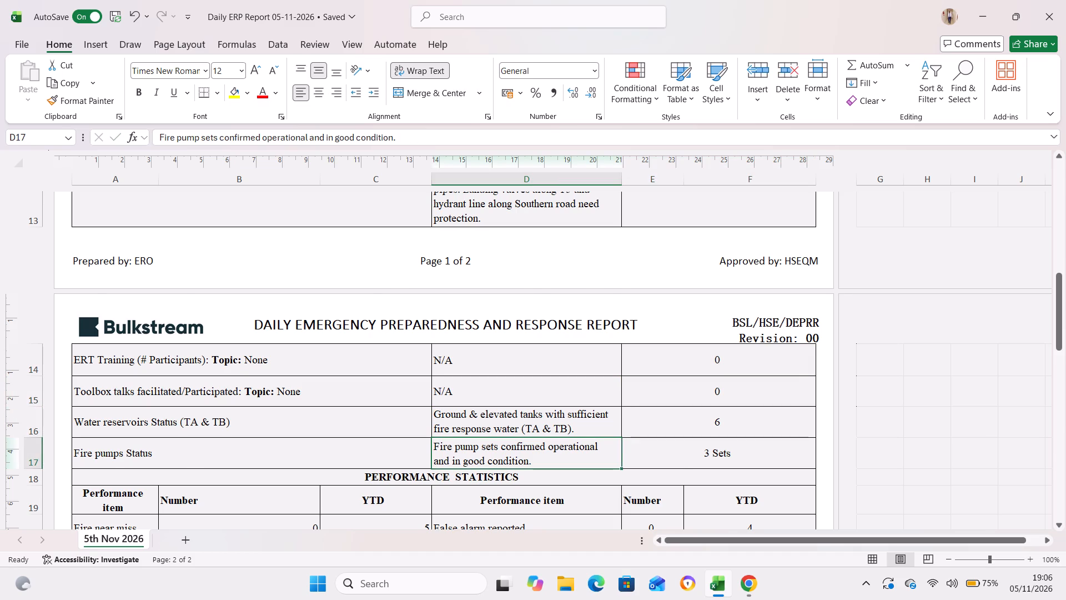
{"action": "scroll", "coordinate": [567, 446], "scroll_direction": "down", "scroll_amount": 5}
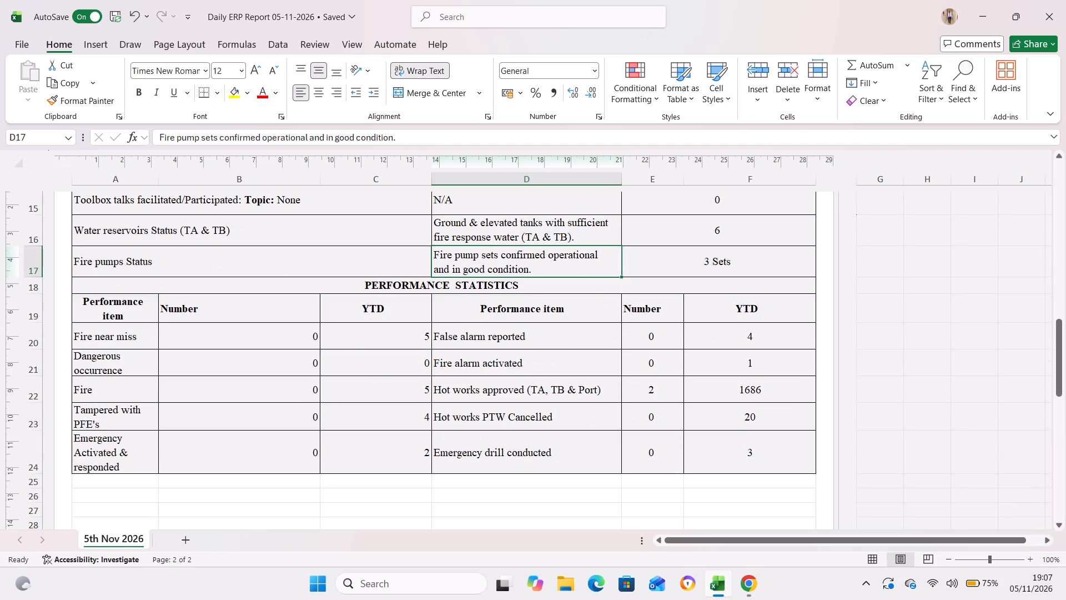
{"action": "scroll", "coordinate": [567, 446], "scroll_direction": "up", "scroll_amount": 4}
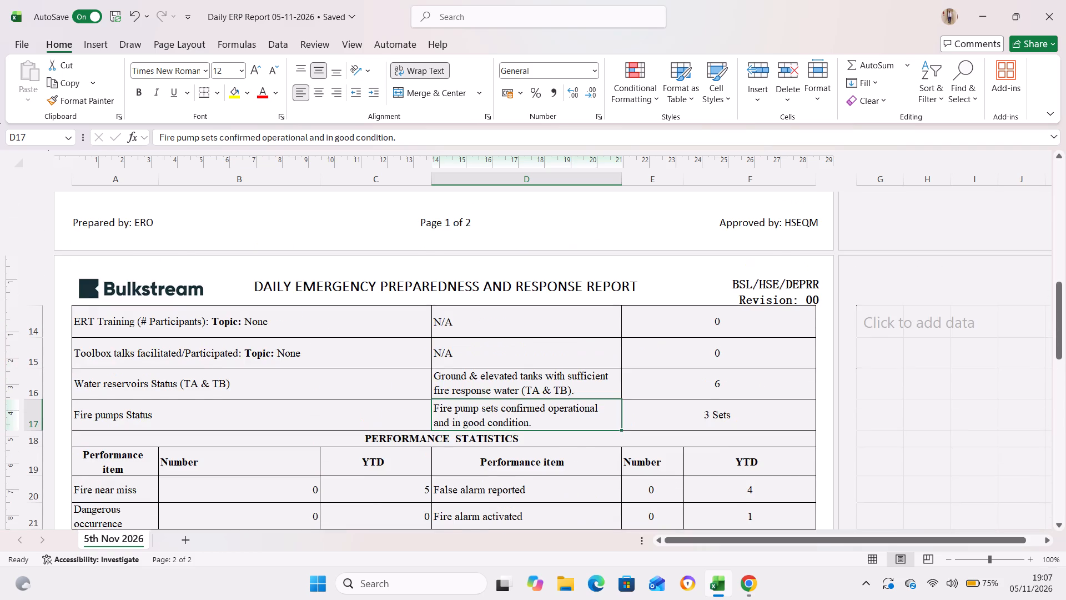
{"action": "scroll", "coordinate": [567, 446], "scroll_direction": "up", "scroll_amount": 6}
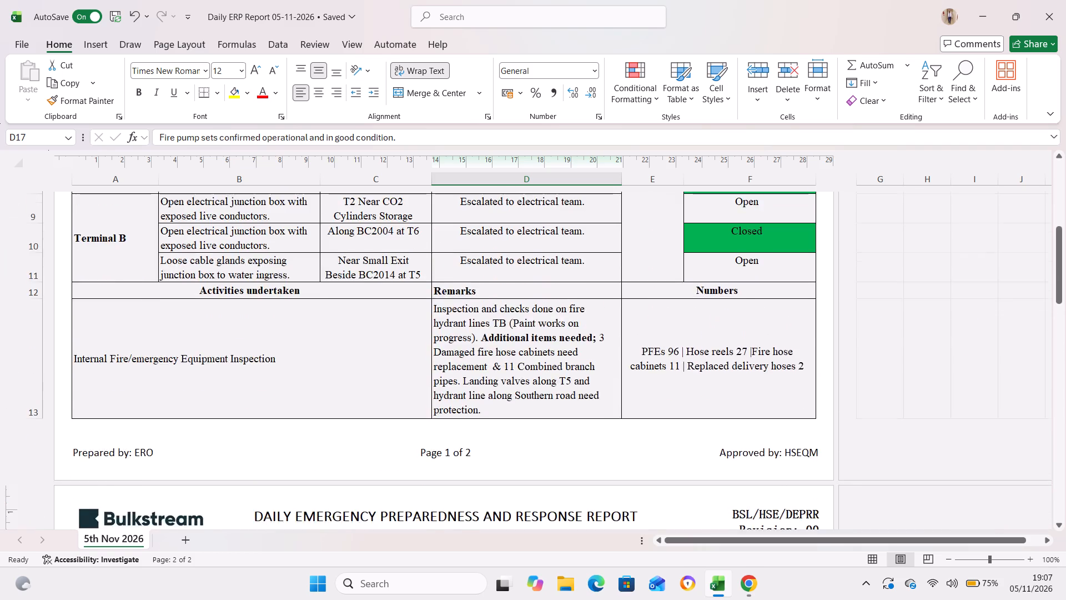
{"action": "scroll", "coordinate": [567, 446], "scroll_direction": "up", "scroll_amount": 3}
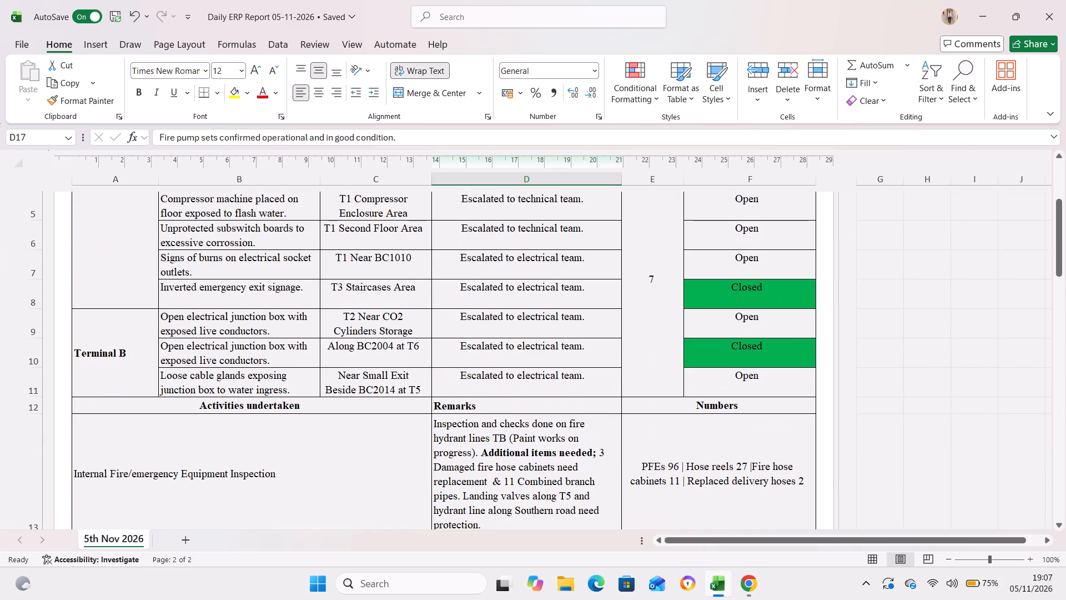
Append "PD: Damaged hydrant line along S48 (Awaiting repairs)" to the end of the Internal Fire/emergency Equipment Inspection remarks.
{"action": "scroll", "coordinate": [567, 446], "scroll_direction": "down", "scroll_amount": 1}
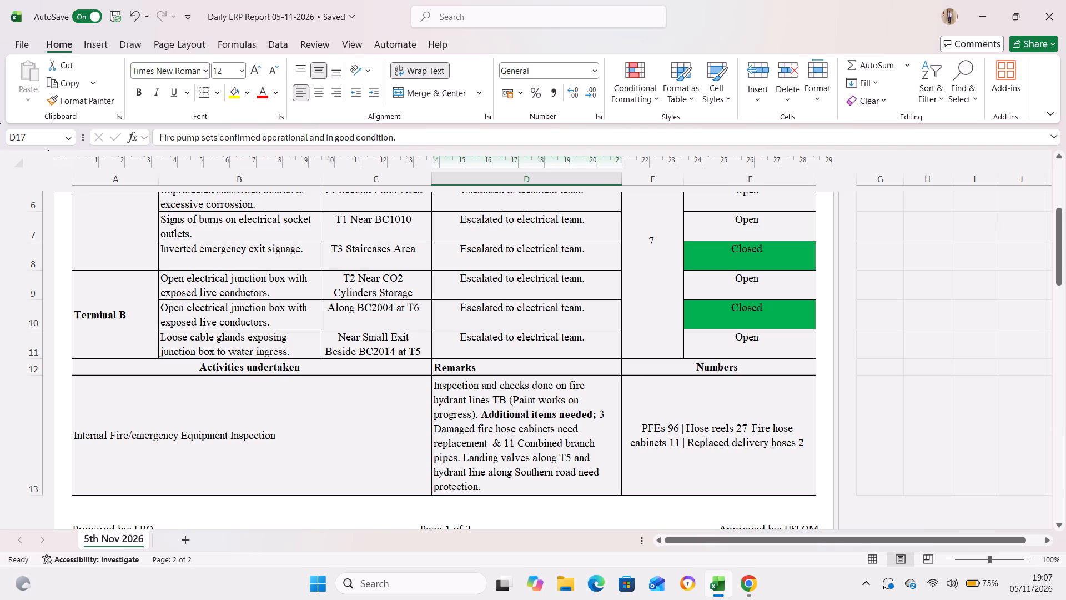
{"action": "double_click", "coordinate": [497, 490]}
{"action": "left_click", "coordinate": [531, 483]}
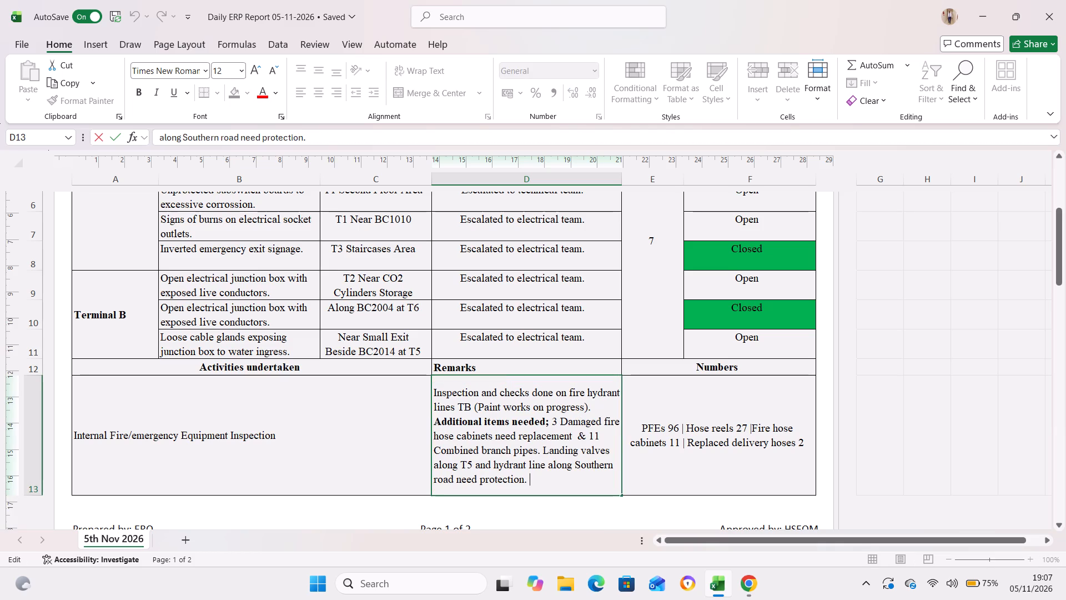
{"action": "type", "text": "pd"}
{"action": "key", "text": "BackSpace"}
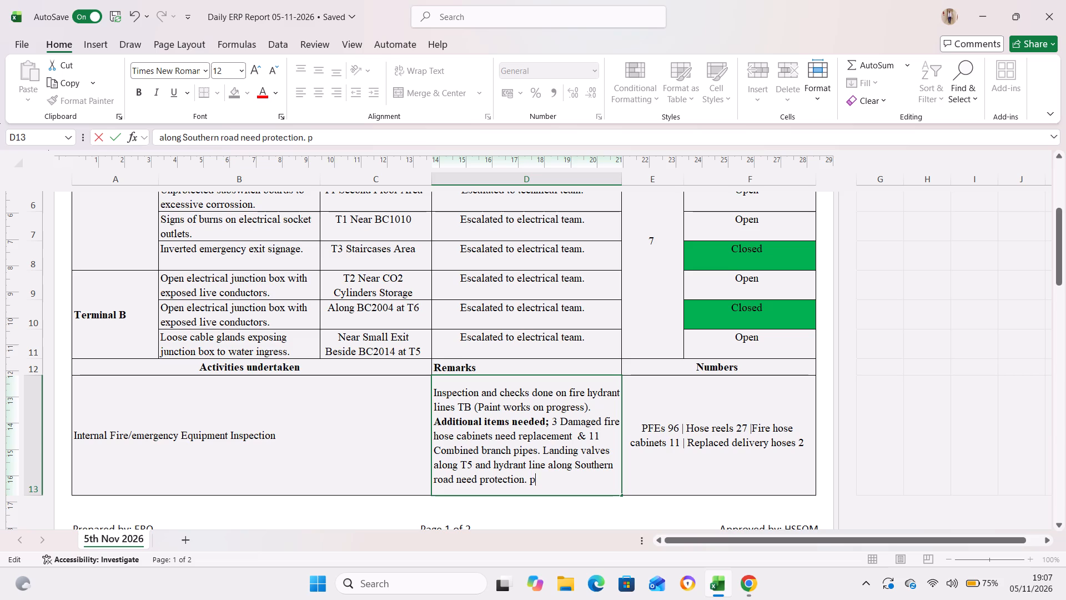
{"action": "key", "text": "BackSpace"}
{"action": "type", "text": "PD"}
{"action": "type", "text": ":"}
{"action": "key", "text": "space"}
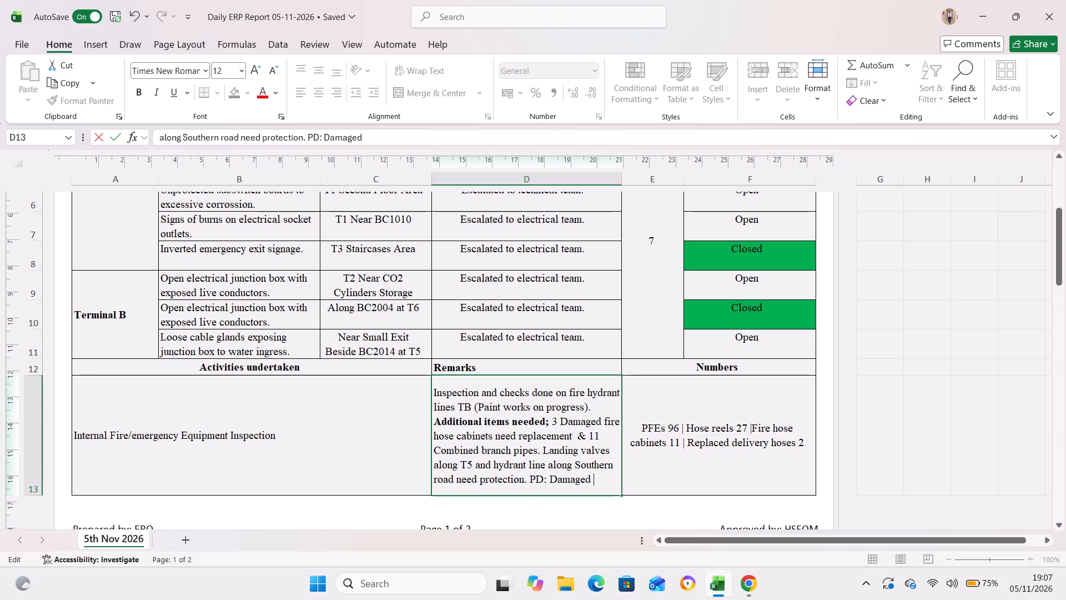
{"action": "type", "text": "hydrant b"}
{"action": "key", "text": "BackSpace"}
{"action": "type", "text": "line along"}
{"action": "key", "text": "space"}
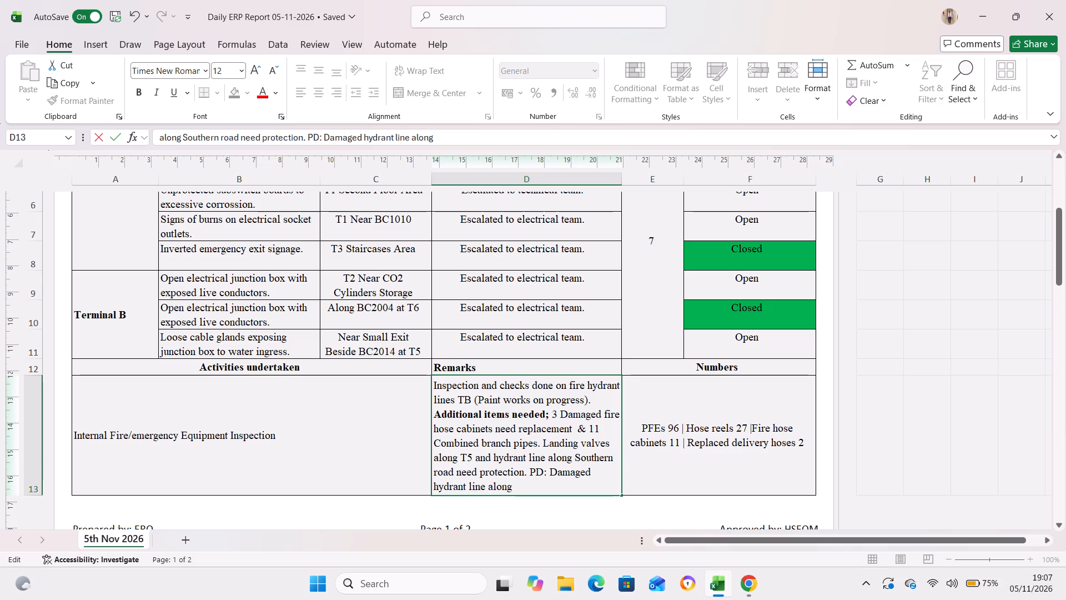
{"action": "type", "text": "48"}
{"action": "key", "text": "space"}
{"action": "key", "text": "BackSpace"}
{"action": "key", "text": "period"}
{"action": "key", "text": "BackSpace"}
{"action": "key", "text": "space"}
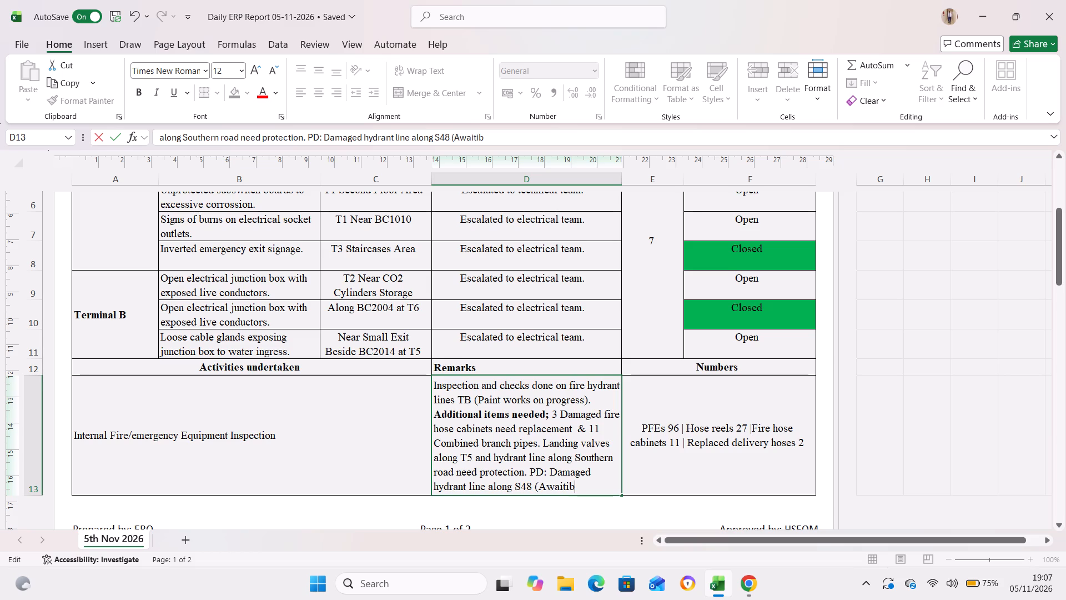
{"action": "key", "text": "BackSpace"}
{"action": "type", "text": "ng repairs"}
{"action": "key", "text": "shift+parenright"}
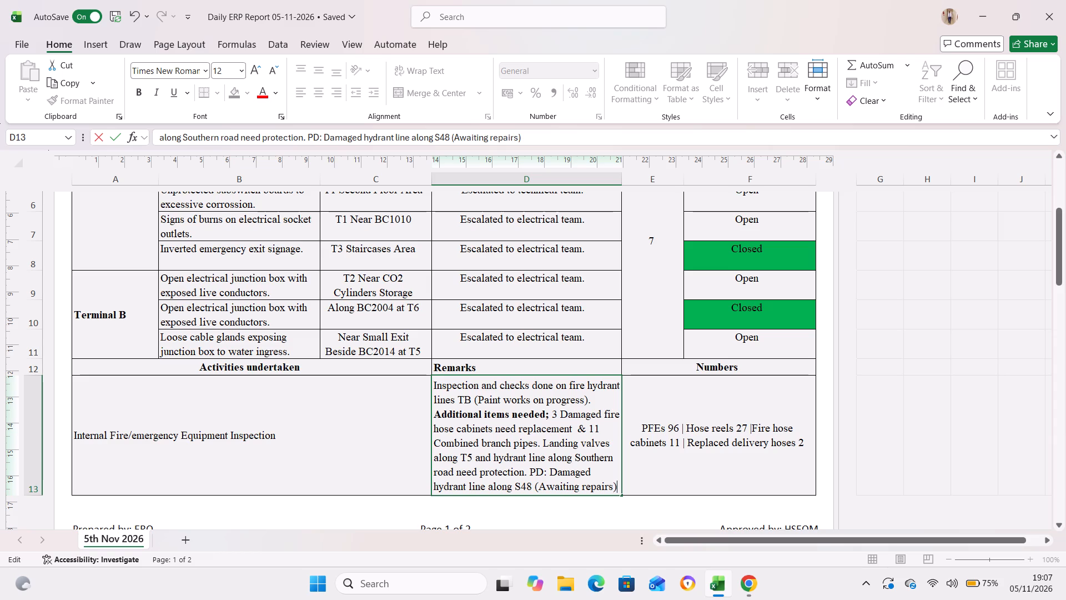
{"action": "left_click", "coordinate": [686, 467]}
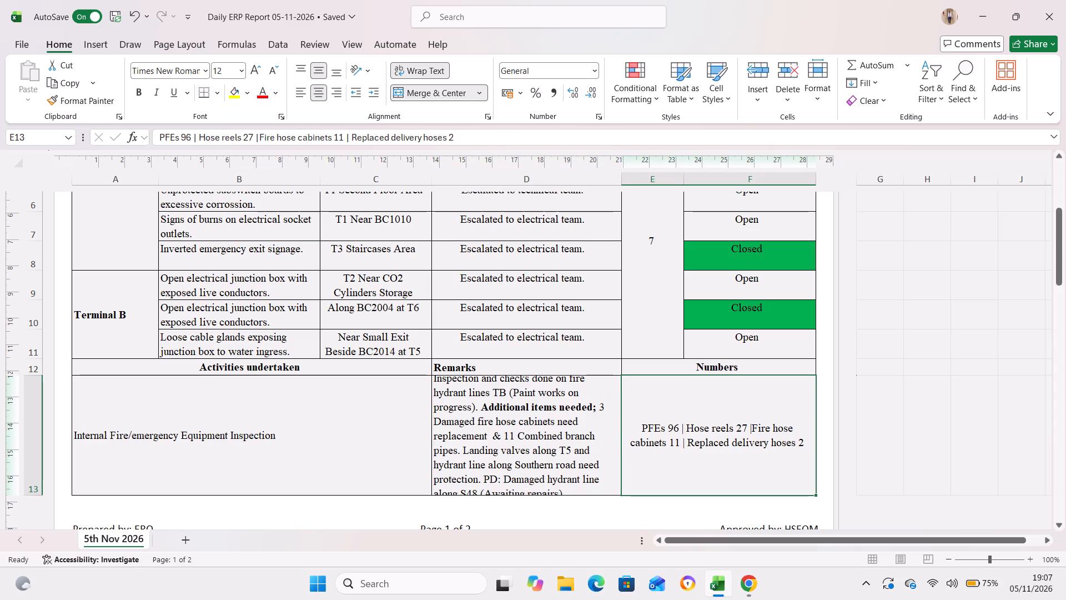
Increase the height of row 13 so the full equipment inspection remarks fit in the cell.
{"action": "left_click_drag", "start_coordinate": [35, 492], "coordinate": [35, 498]}
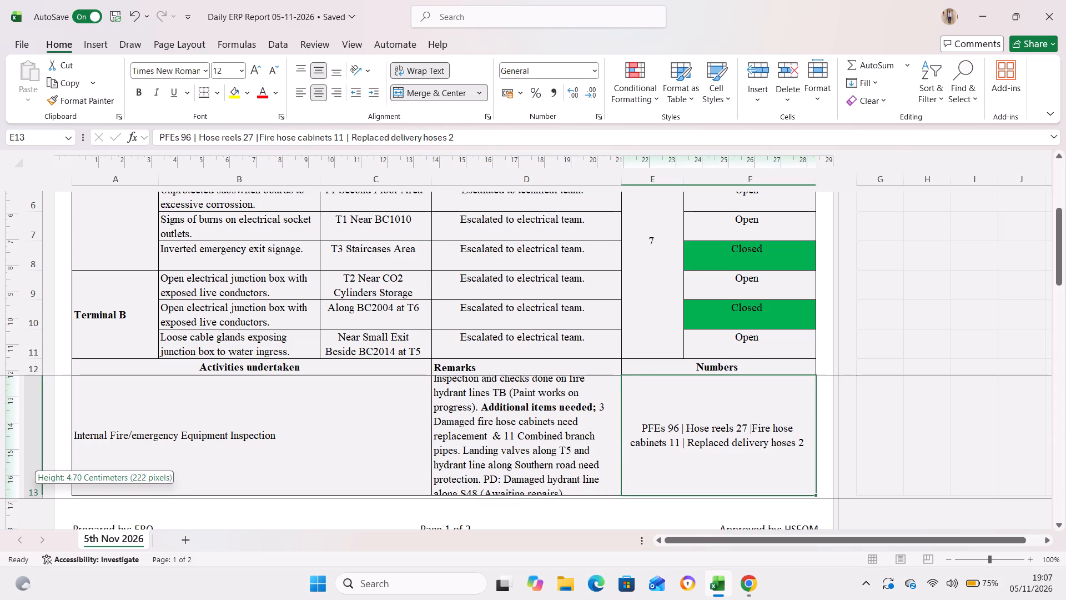
{"action": "left_click_drag", "start_coordinate": [35, 498], "coordinate": [35, 499]}
{"action": "scroll", "coordinate": [454, 393], "scroll_direction": "down", "scroll_amount": 7}
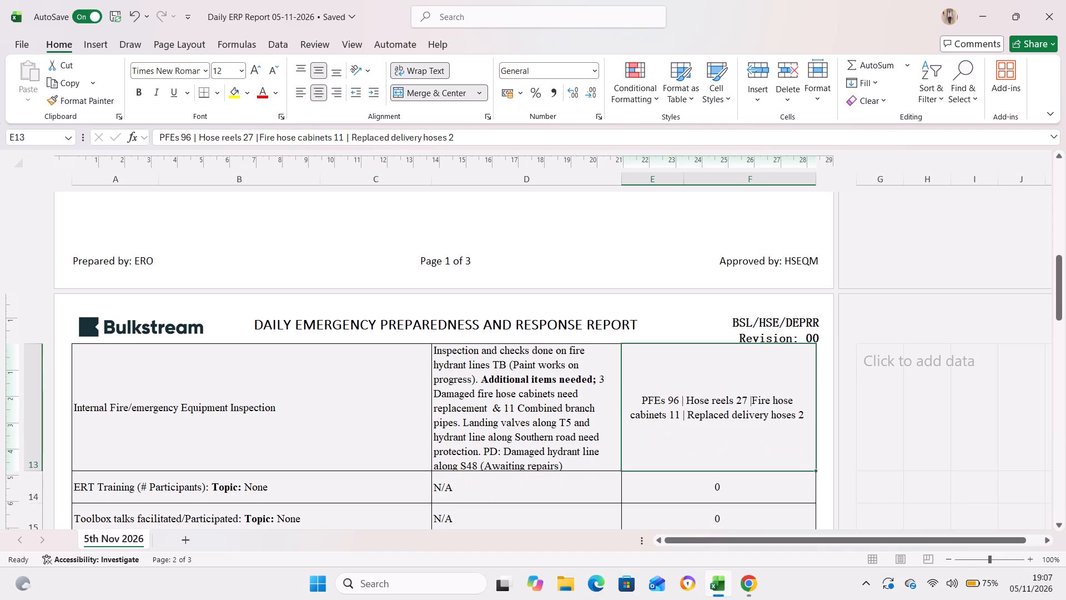
{"action": "left_click", "coordinate": [41, 471]}
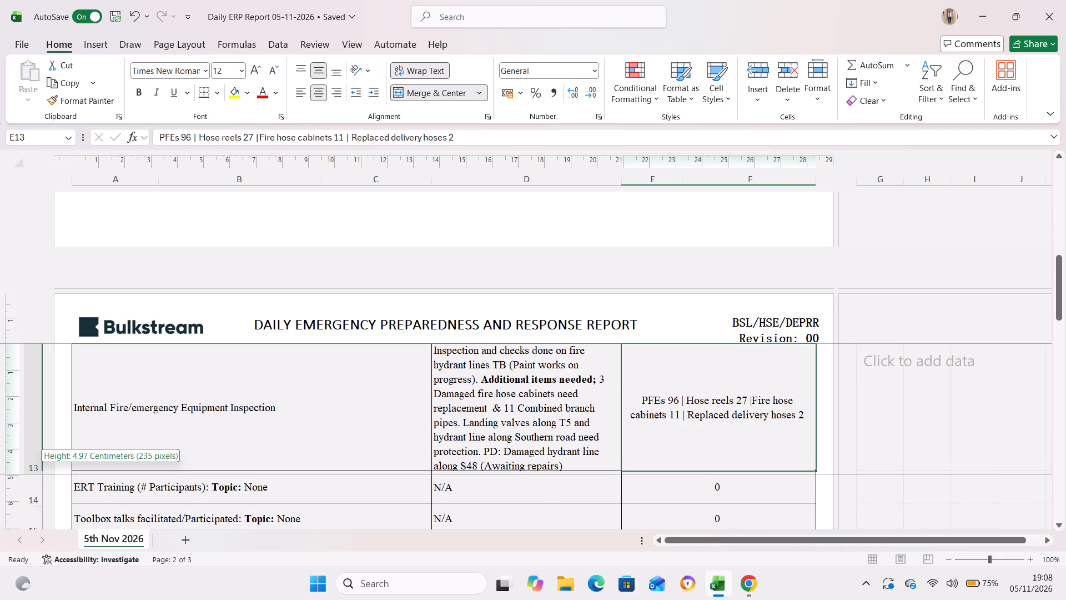
Make the "PD:" label bold in the equipment inspection remarks.
{"action": "double_click", "coordinate": [500, 452]}
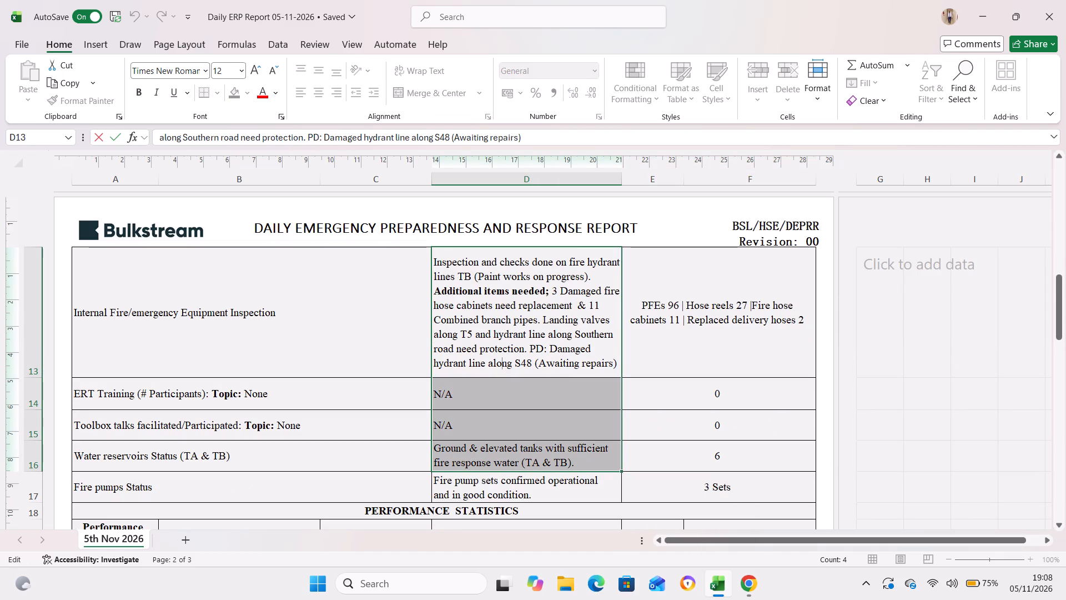
{"action": "left_click_drag", "start_coordinate": [549, 348], "coordinate": [540, 349]}
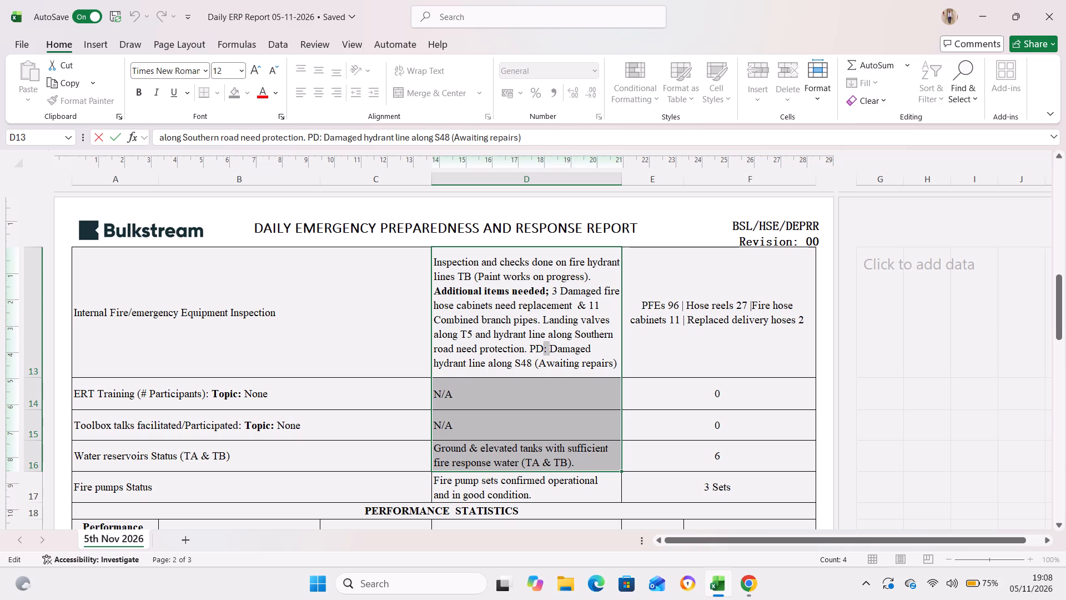
{"action": "left_click_drag", "start_coordinate": [540, 349], "coordinate": [530, 349]}
{"action": "left_click", "coordinate": [538, 328]}
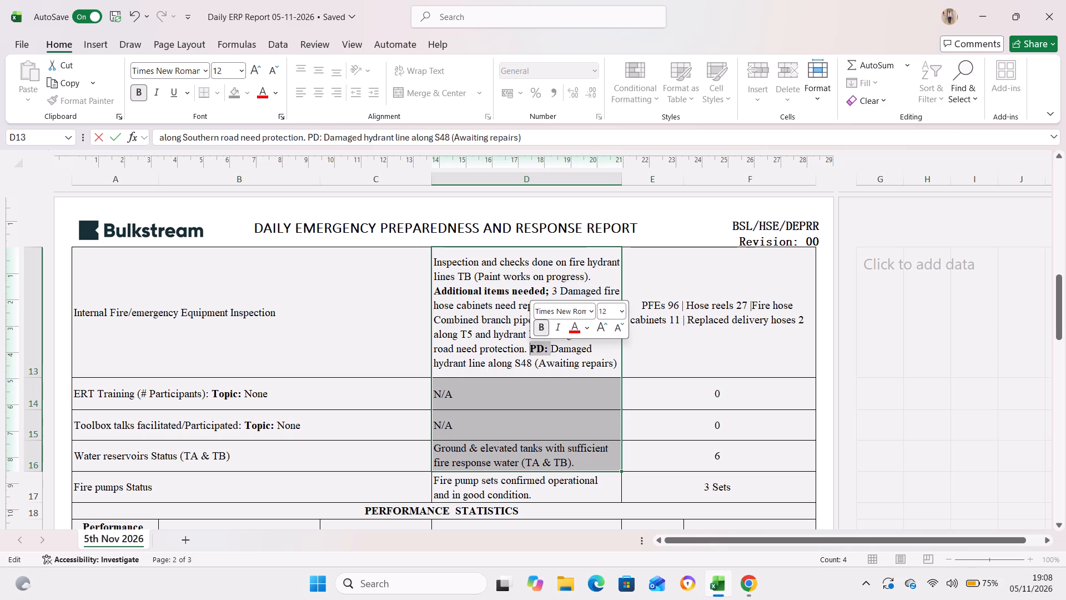
{"action": "left_click", "coordinate": [711, 342]}
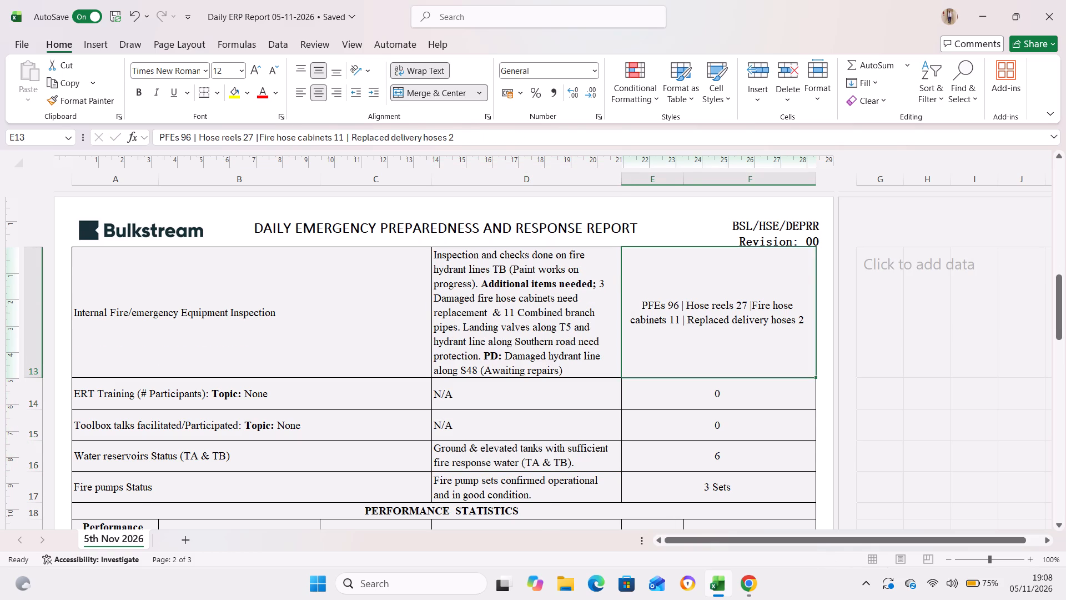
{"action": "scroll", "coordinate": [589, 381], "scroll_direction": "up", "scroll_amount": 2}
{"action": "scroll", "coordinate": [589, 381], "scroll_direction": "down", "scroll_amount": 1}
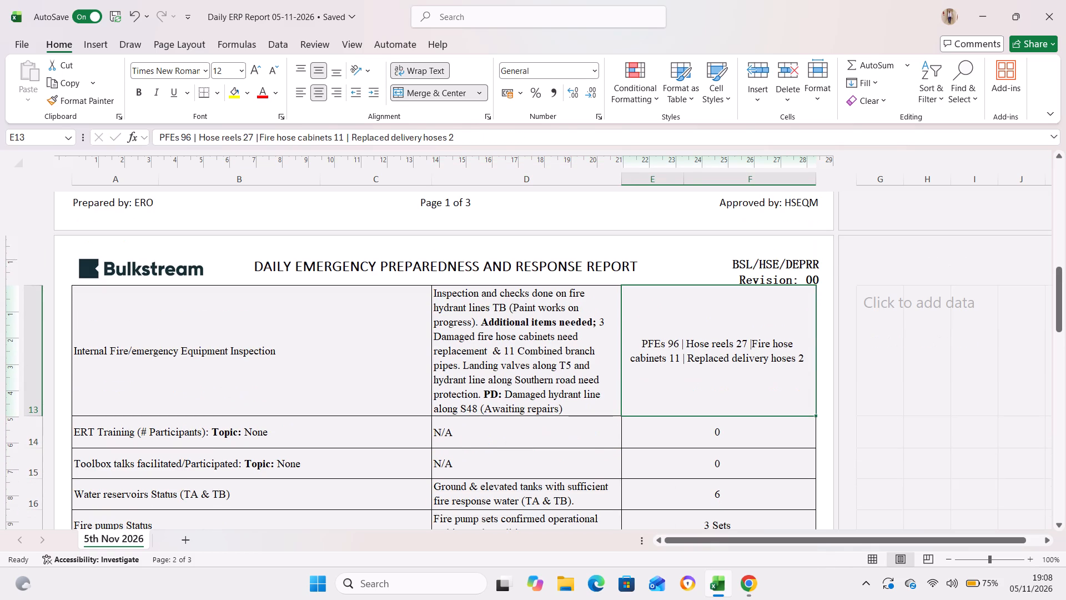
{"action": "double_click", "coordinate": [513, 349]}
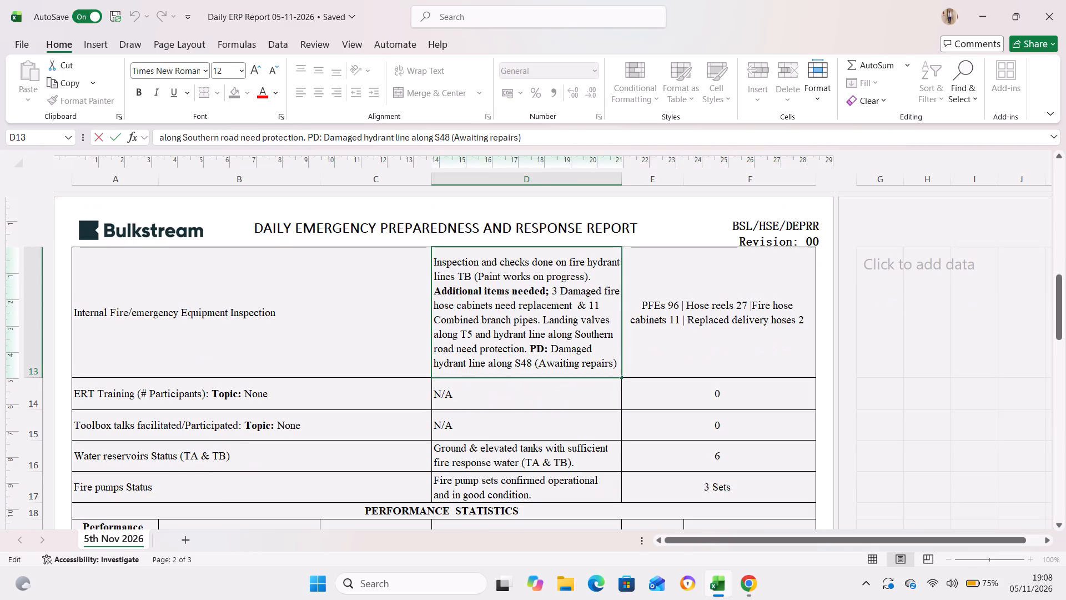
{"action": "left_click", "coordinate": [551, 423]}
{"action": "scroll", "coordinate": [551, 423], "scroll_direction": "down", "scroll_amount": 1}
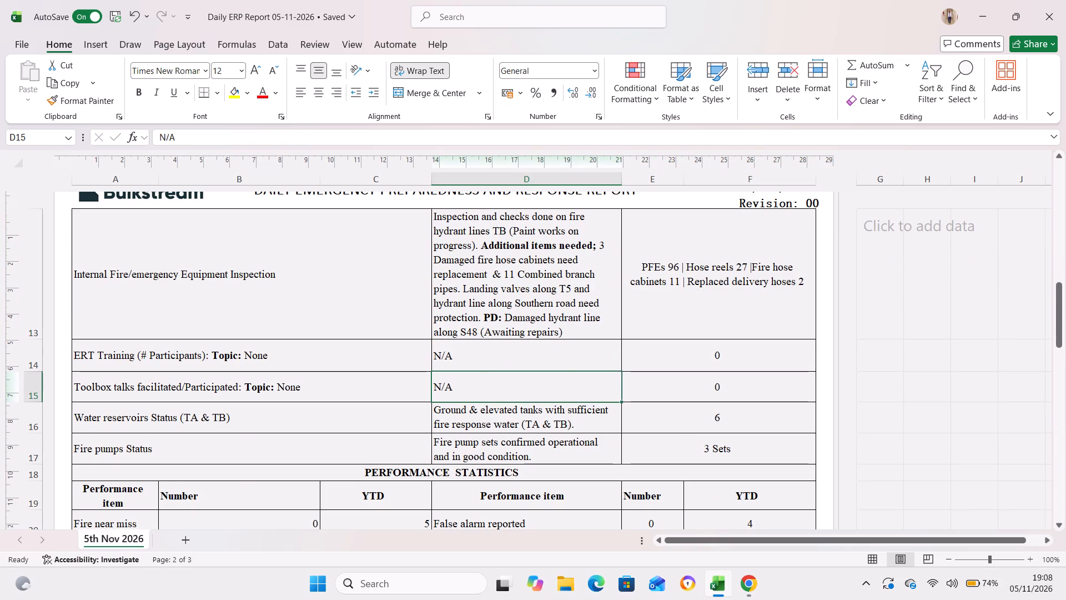
Insert ", PFEs holders (C02-20 pieces & DCP- 20 pieces)" after "3 Damaged fire hose cabinets need replacement" in the equipment inspection remarks.
{"action": "double_click", "coordinate": [494, 276]}
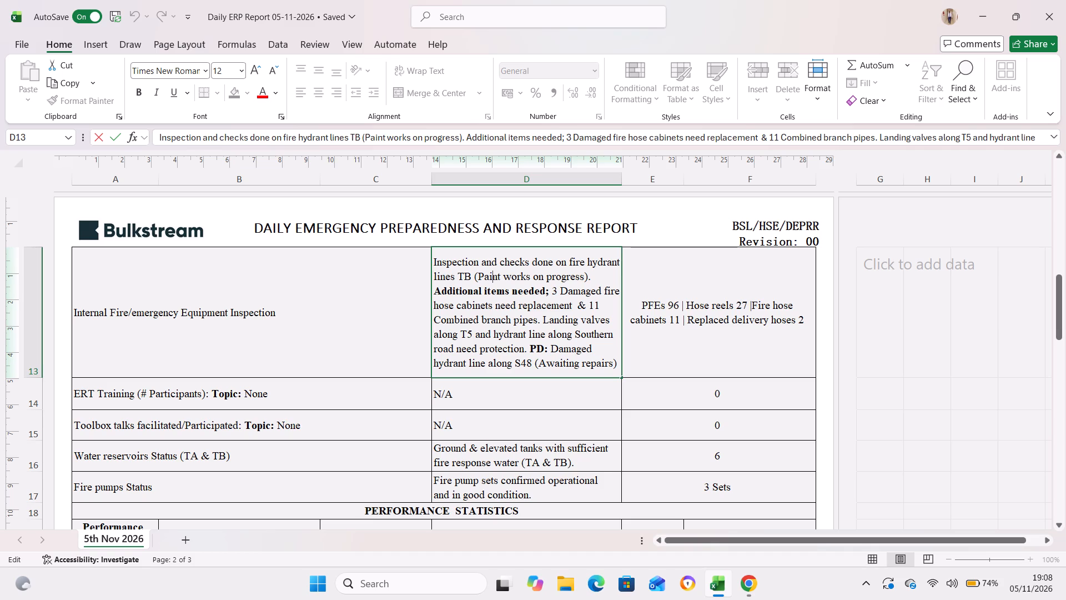
{"action": "left_click", "coordinate": [572, 308]}
{"action": "type", "text": ","}
{"action": "key", "text": "space"}
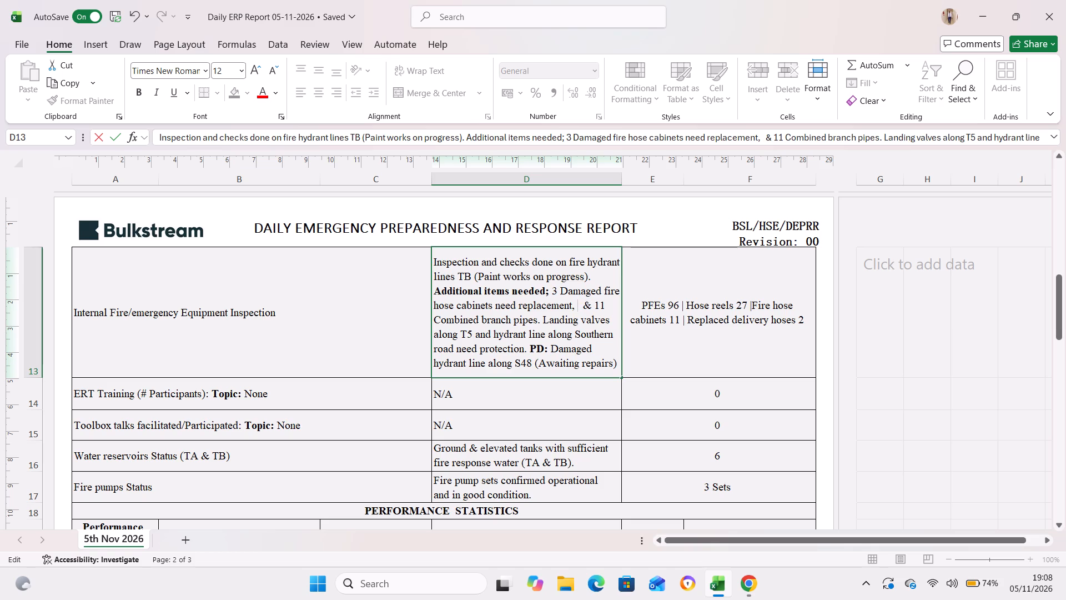
{"action": "key", "text": "p"}
{"action": "key", "text": "e"}
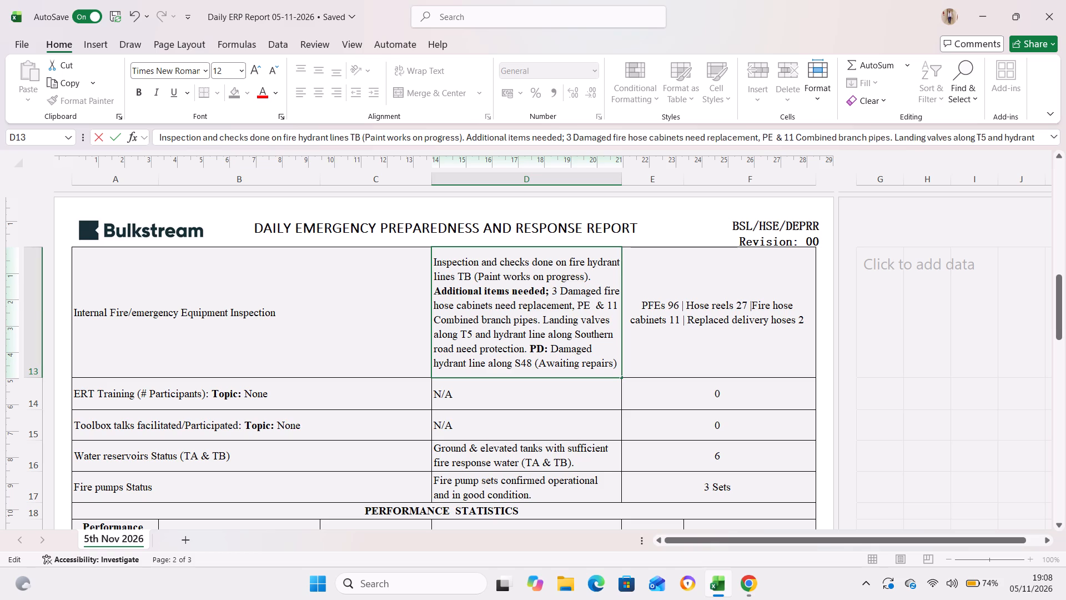
{"action": "key", "text": "BackSpace"}
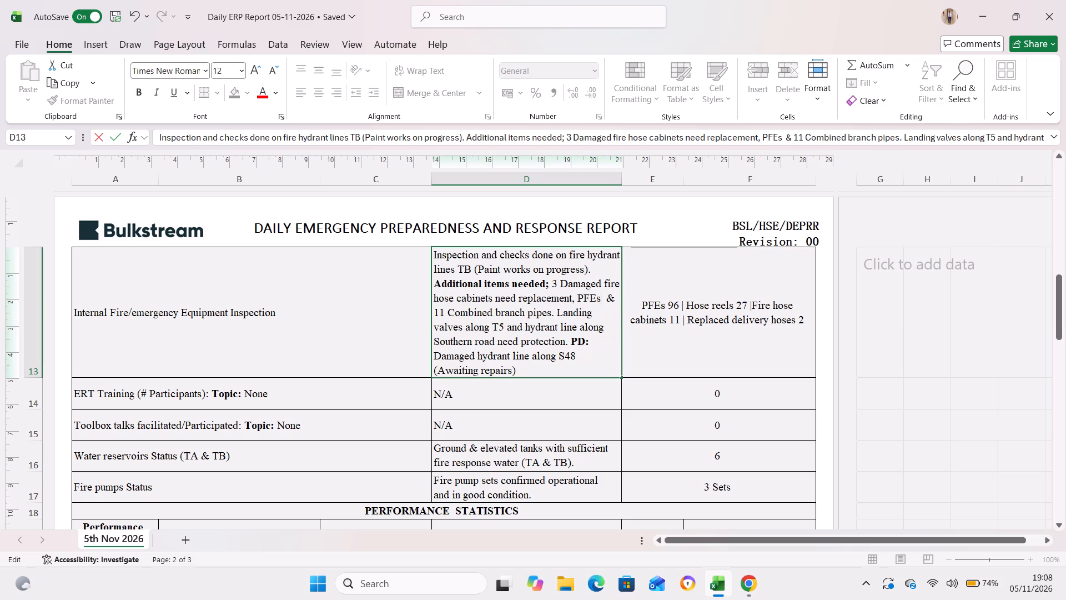
{"action": "key", "text": "h"}
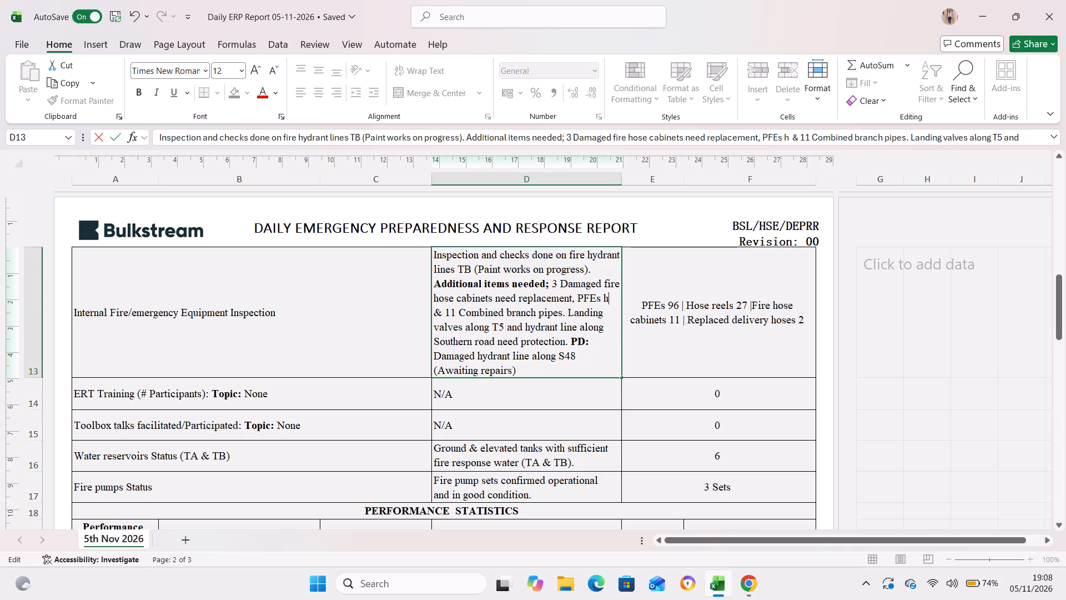
{"action": "type", "text": "olders"}
{"action": "key", "text": "space"}
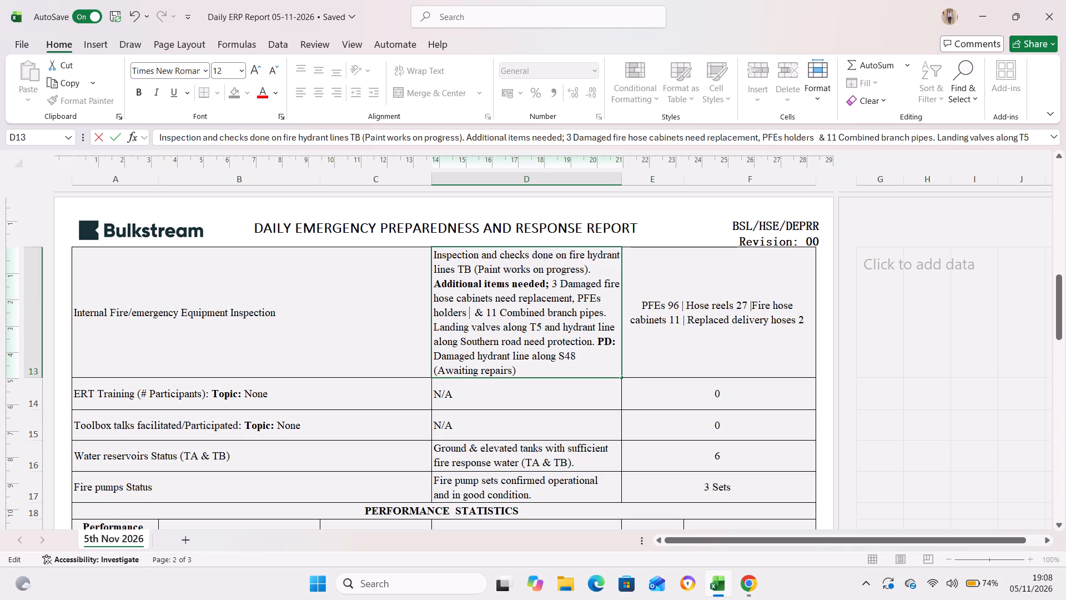
{"action": "key", "text": "shift+parenleft"}
{"action": "key", "text": "c"}
{"action": "type", "text": "02"}
{"action": "key", "text": "minus"}
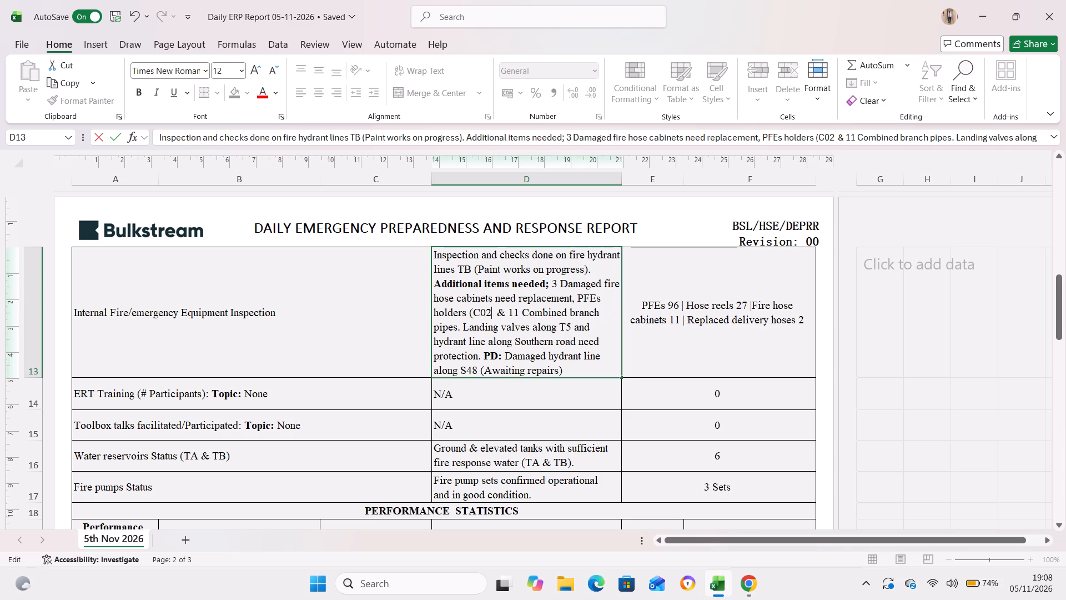
{"action": "type", "text": "20"}
{"action": "key", "text": "space"}
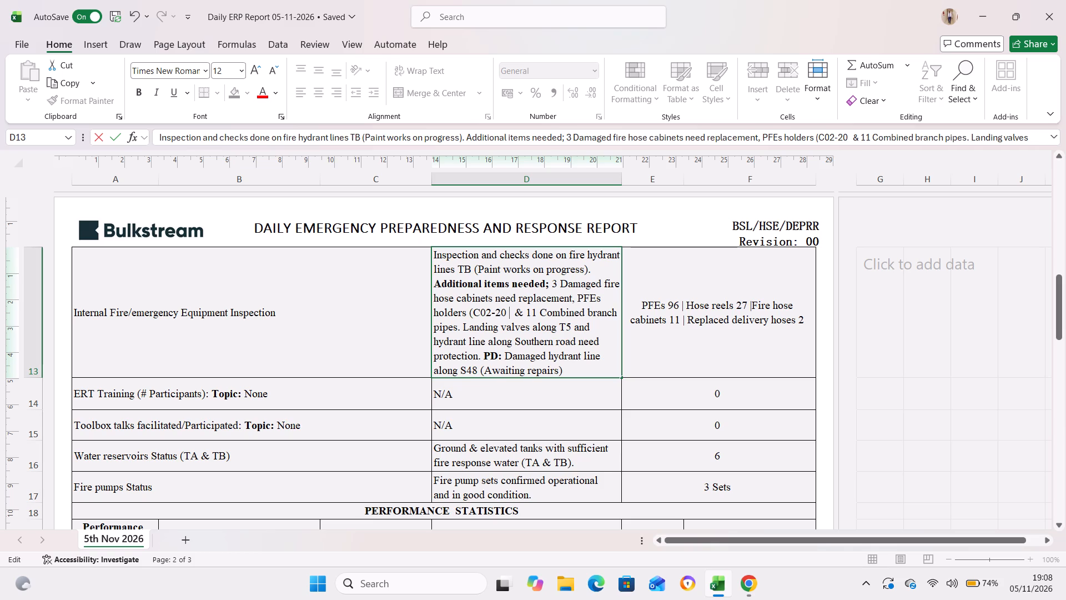
{"action": "key", "text": "p"}
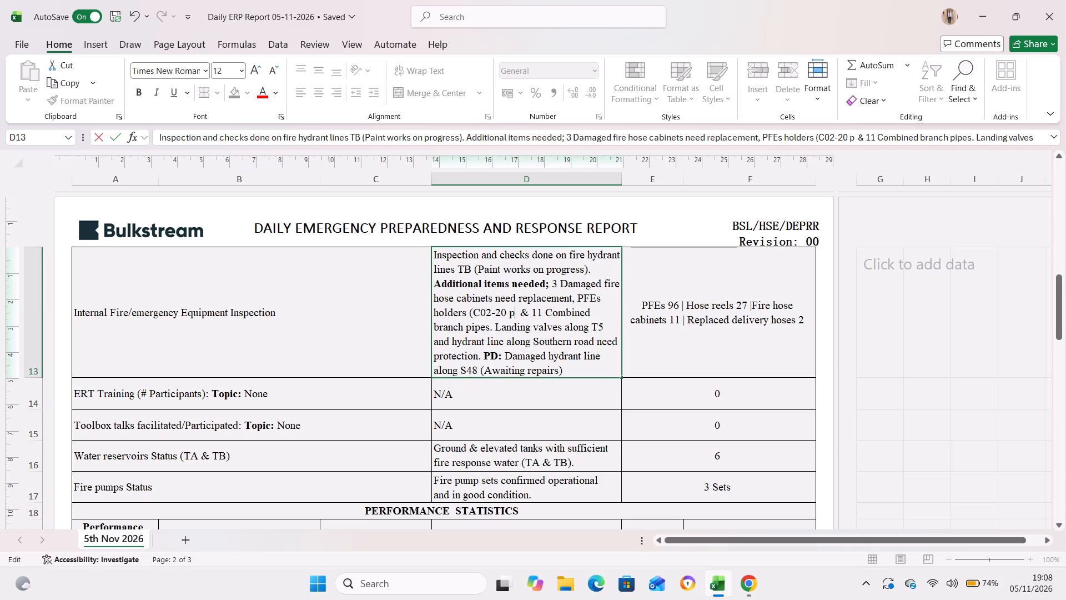
{"action": "type", "text": "ieces"}
{"action": "key", "text": "space"}
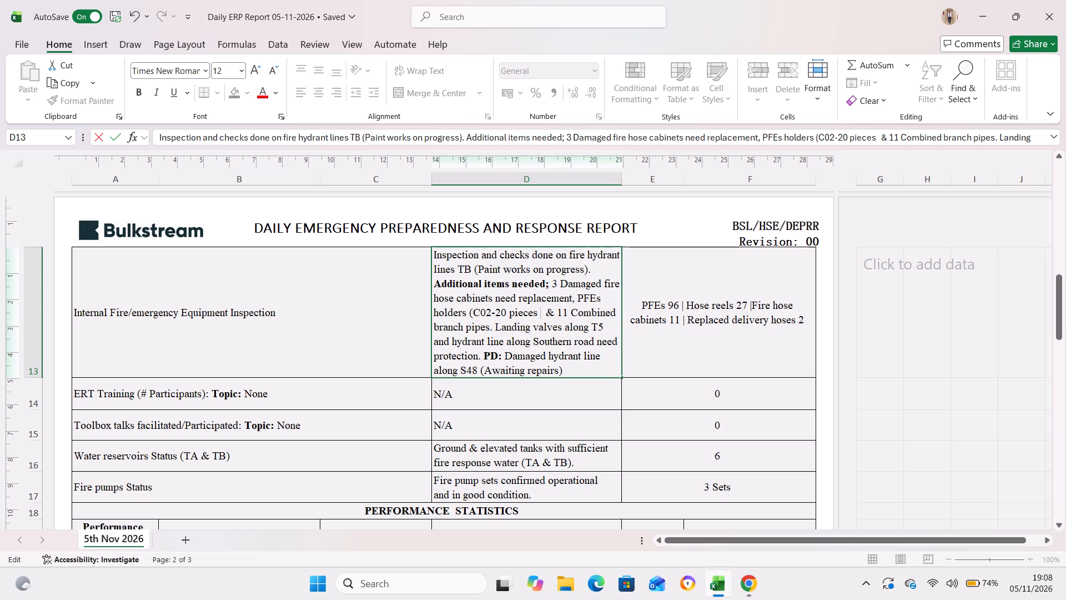
{"action": "type", "text": "&"}
{"action": "key", "text": "space"}
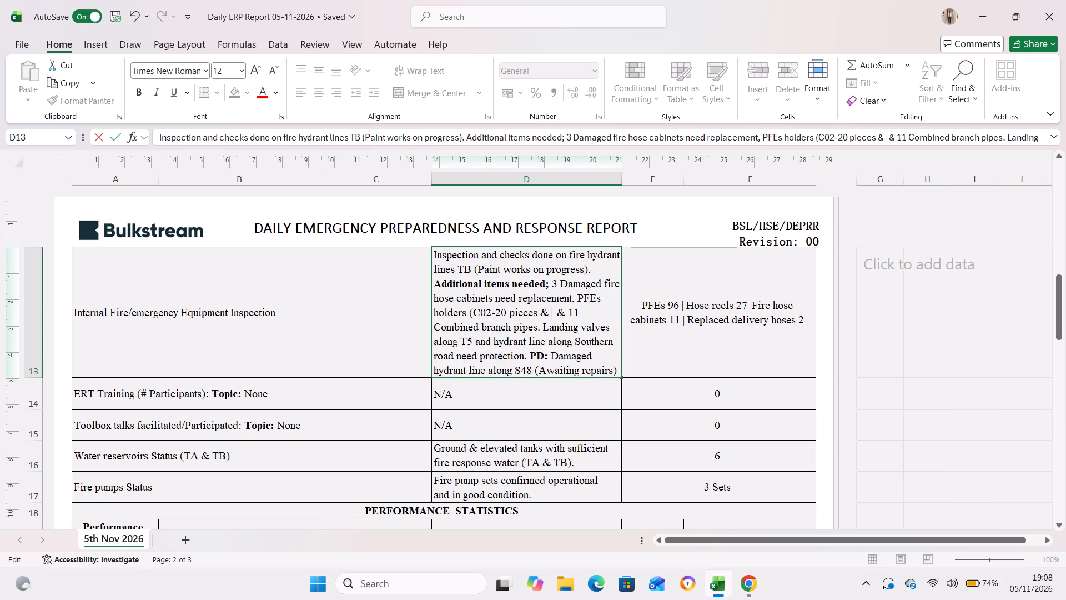
{"action": "type", "text": "DCP"}
{"action": "key", "text": "space"}
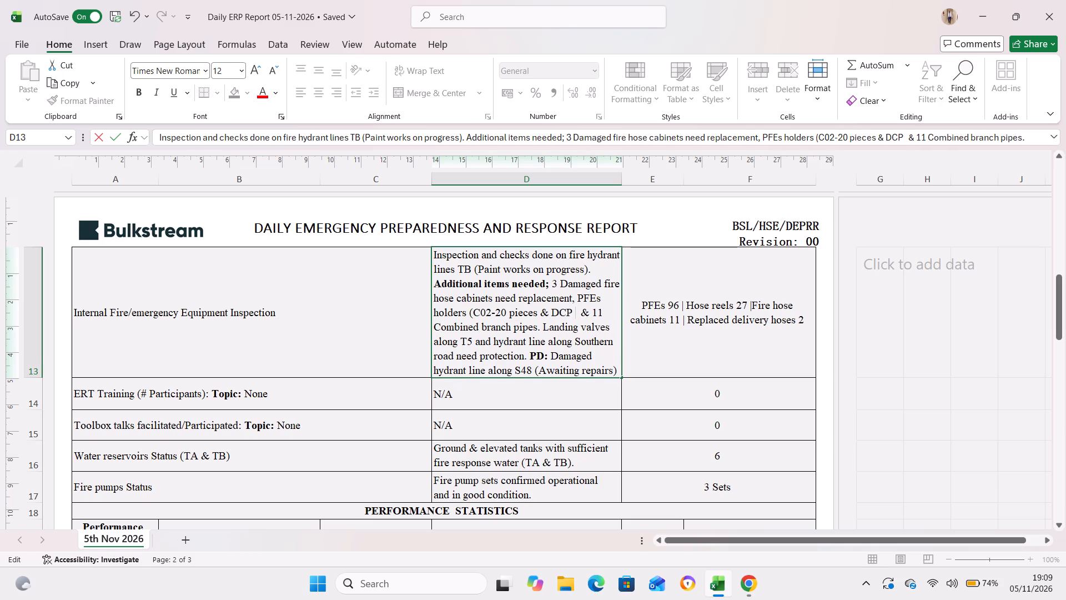
{"action": "key", "text": "BackSpace"}
{"action": "type", "text": "-"}
{"action": "key", "text": "space"}
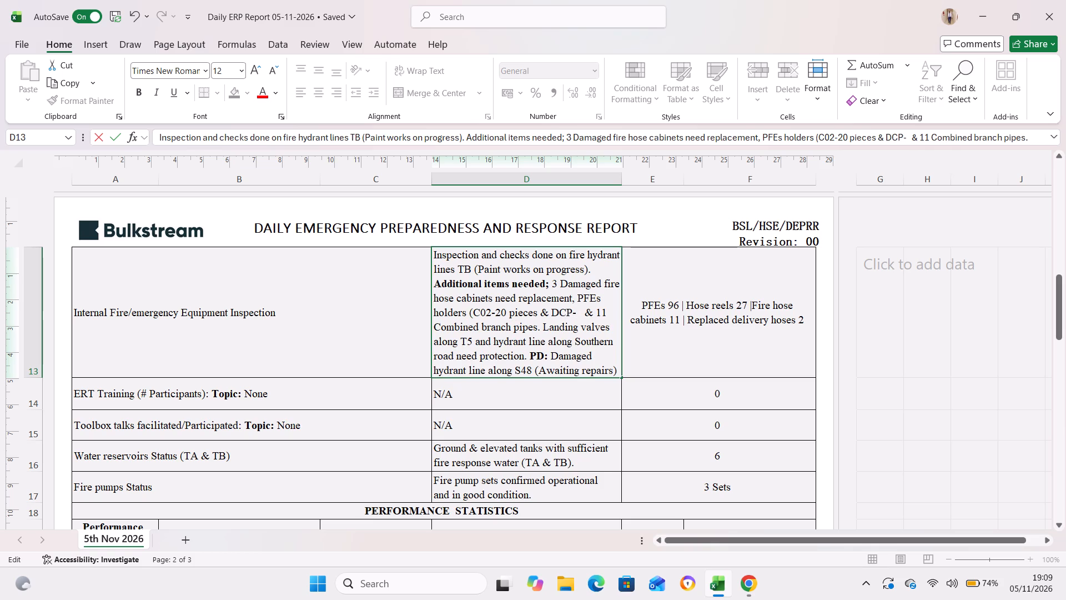
{"action": "key", "text": "2"}
{"action": "type", "text": "0 P"}
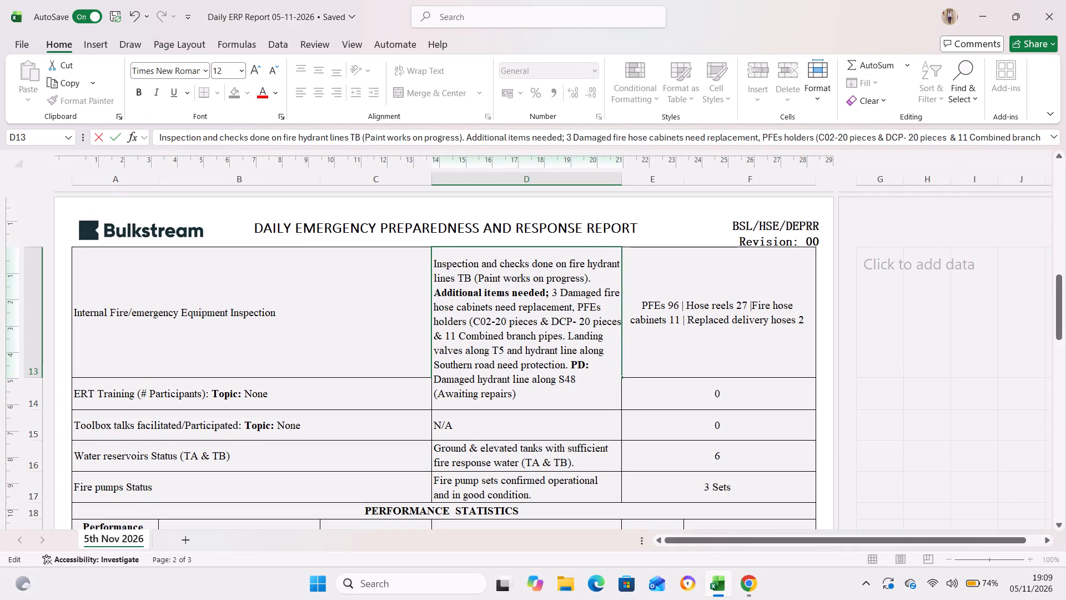
{"action": "type", "text": ")_"}
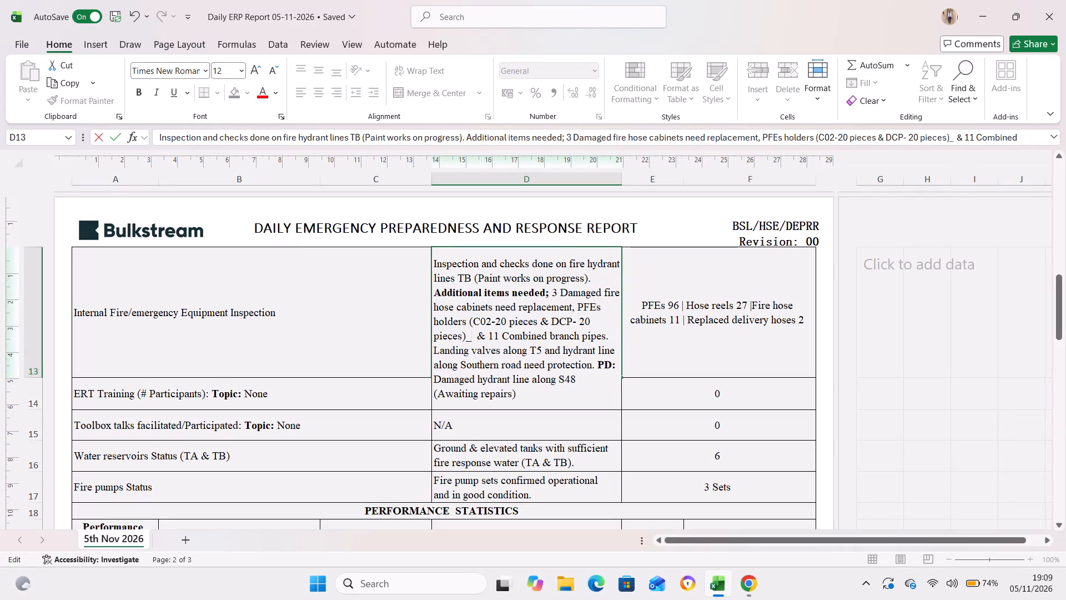
{"action": "key", "text": "BackSpace"}
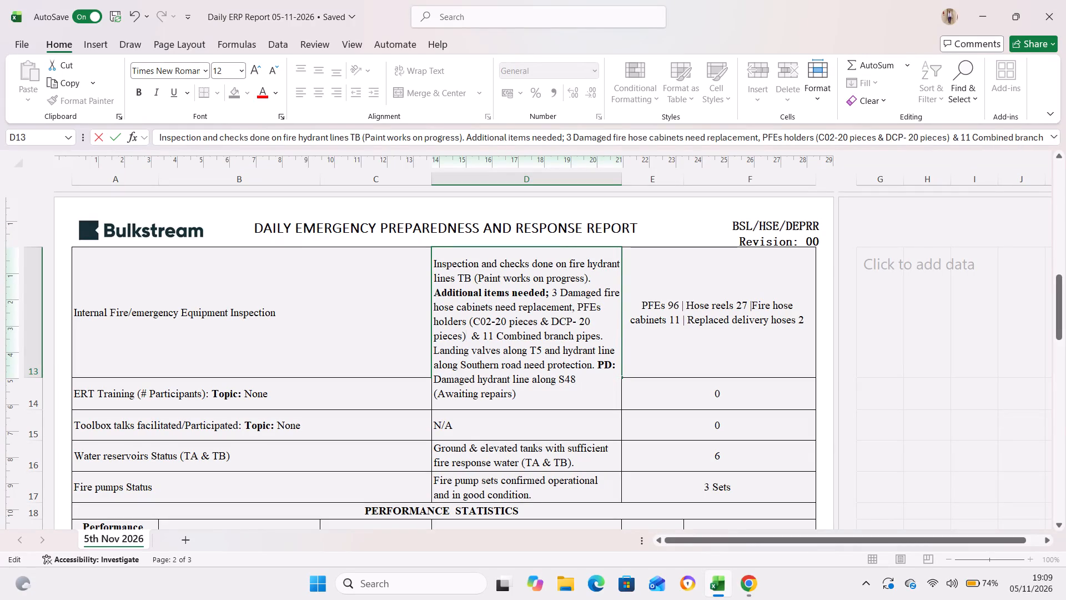
{"action": "left_click", "coordinate": [494, 356]}
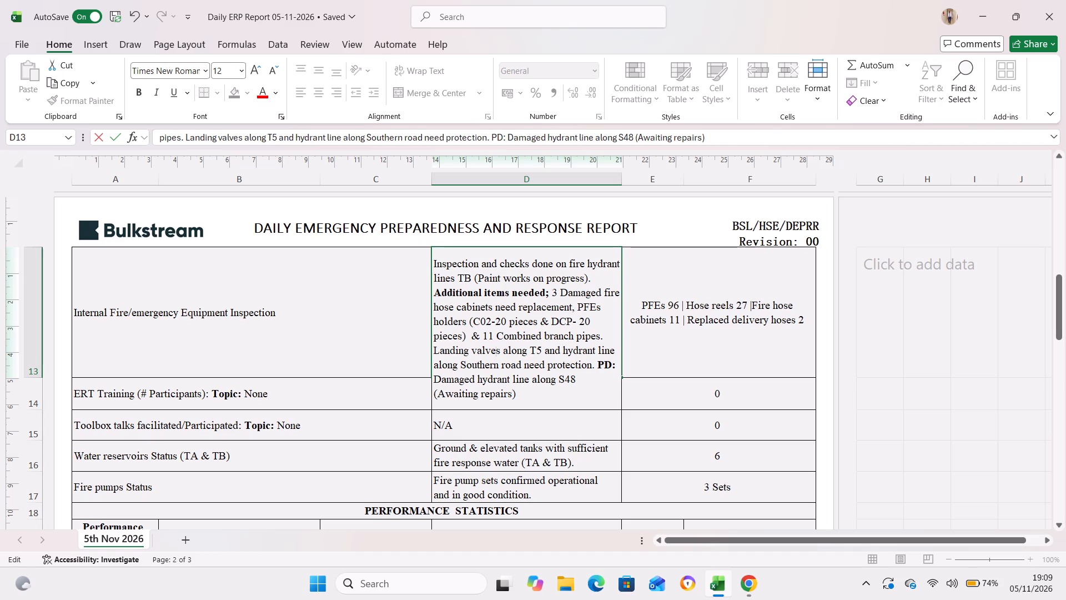
{"action": "left_click", "coordinate": [543, 434]}
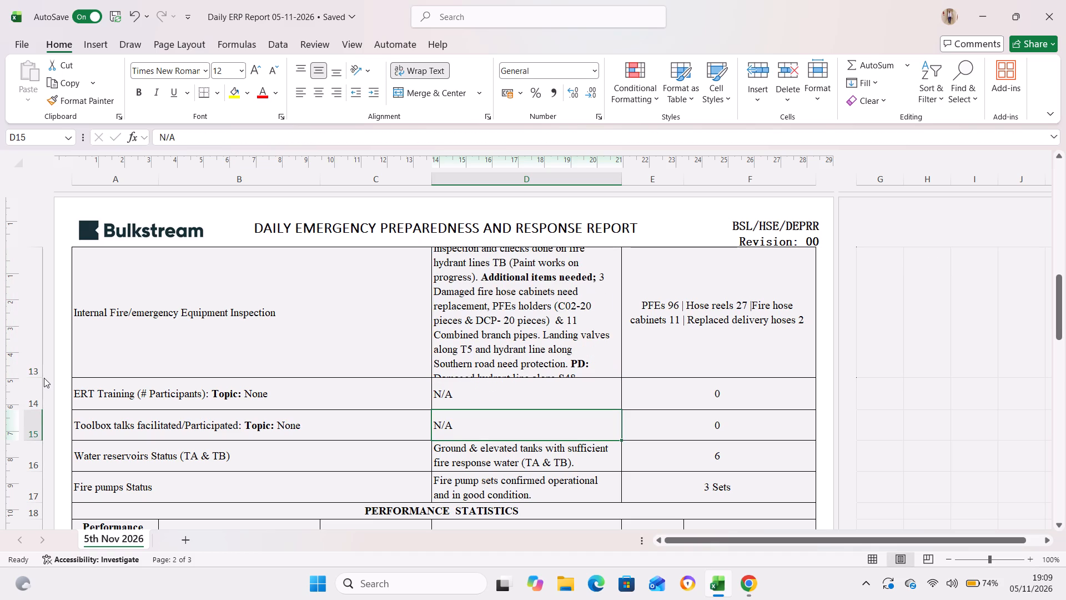
Increase the height of row 13 until the full equipment inspection remarks fit in the cell.
{"action": "left_click_drag", "start_coordinate": [40, 376], "coordinate": [47, 401]}
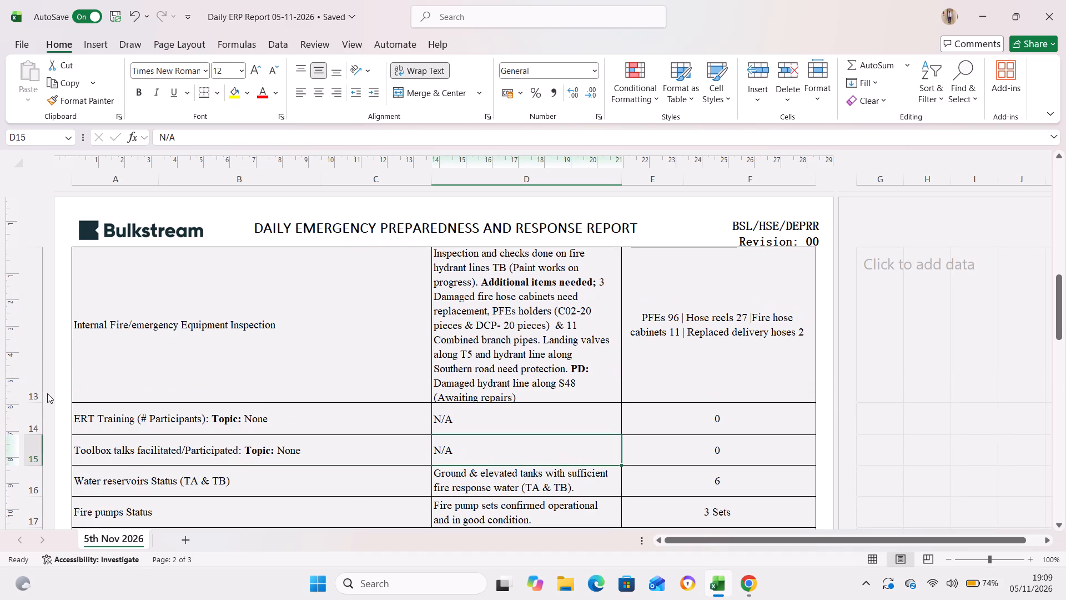
{"action": "left_click_drag", "start_coordinate": [41, 402], "coordinate": [40, 403]}
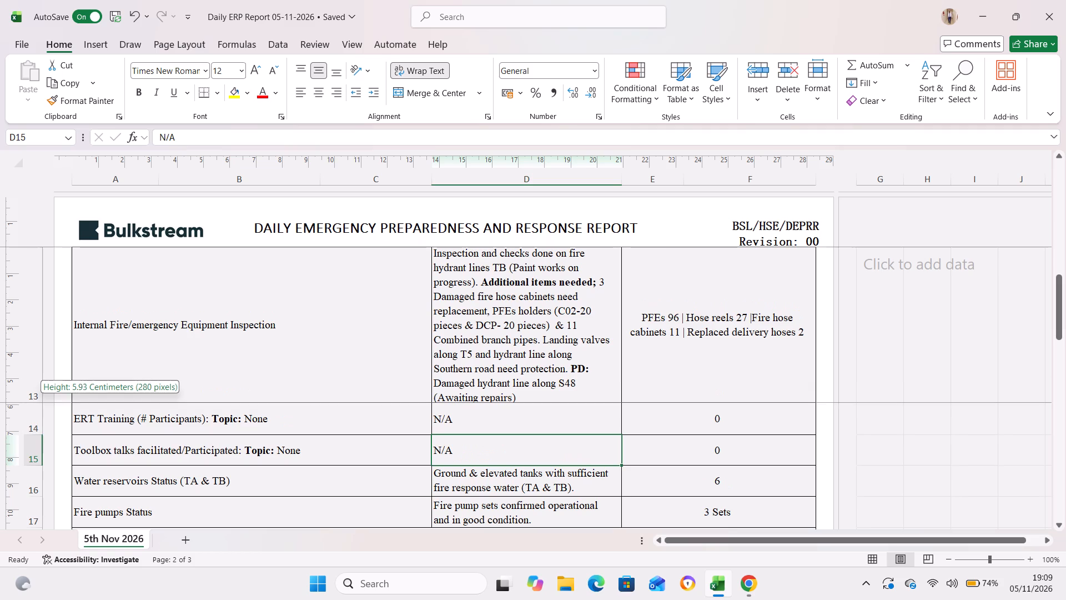
{"action": "left_click_drag", "start_coordinate": [40, 403], "coordinate": [40, 407]}
{"action": "left_click", "coordinate": [726, 330]}
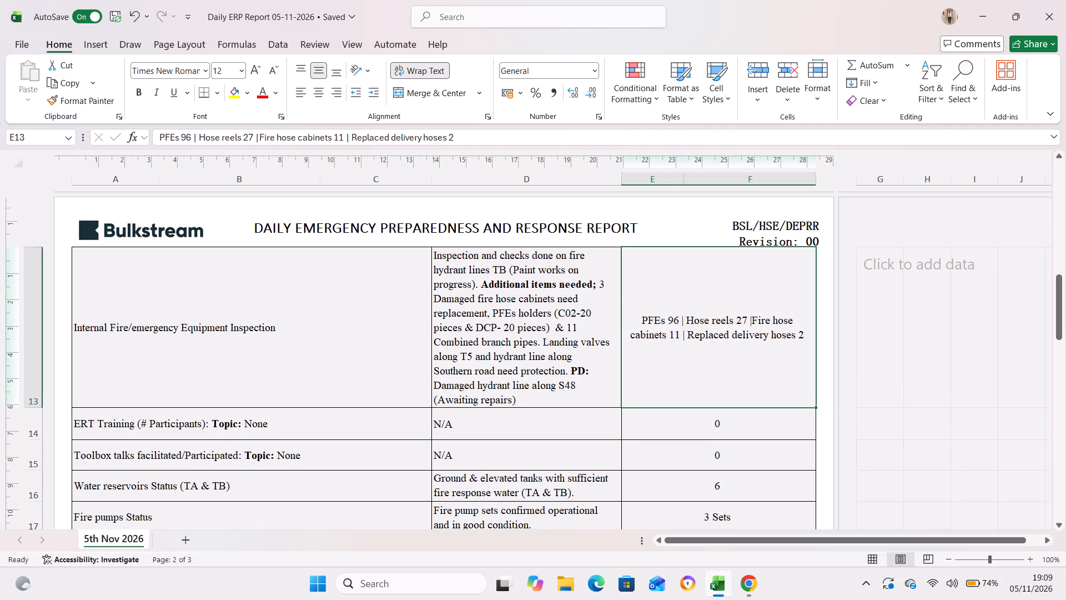
{"action": "left_click", "coordinate": [526, 340]}
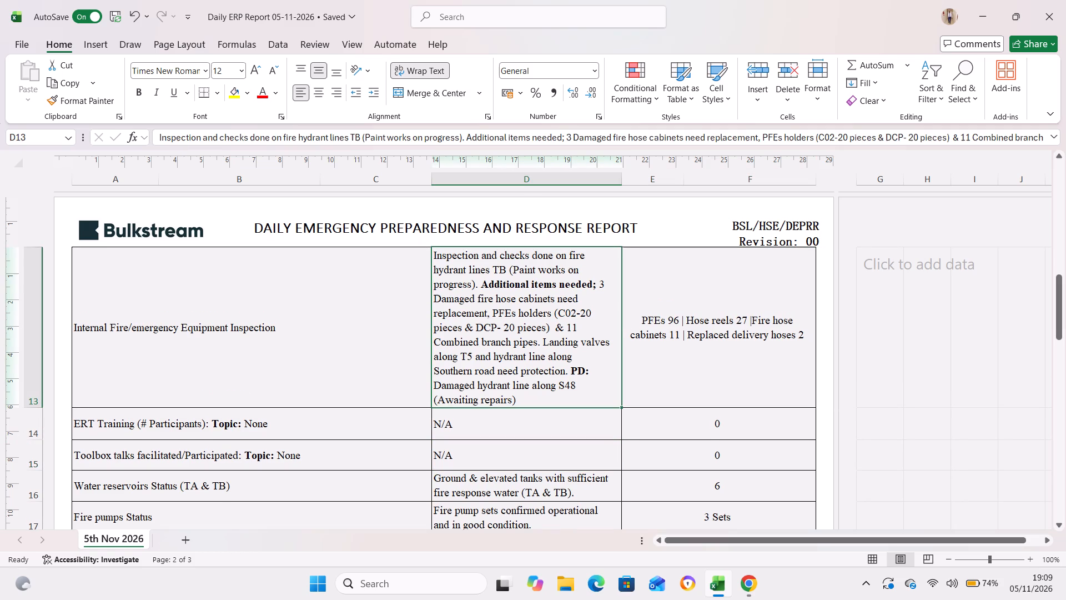
Save the daily ERP report.
{"action": "key", "text": "ctrl+s"}
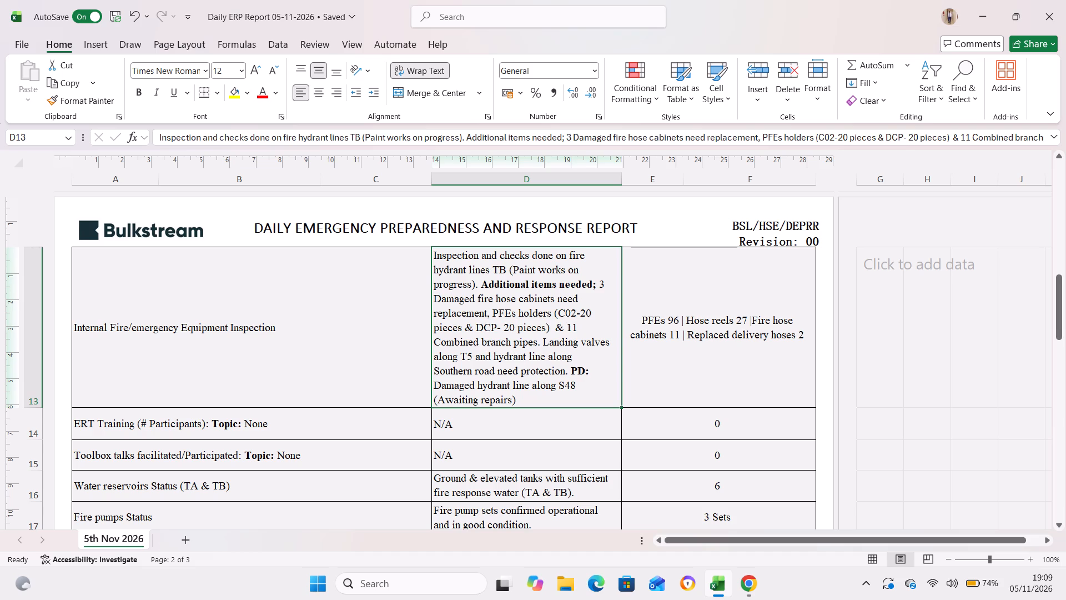
{"action": "key", "text": "ctrl+s"}
Review the training, toolbox talks, reservoir and fire pump entries and the performance statistics through the last row on page 3.
{"action": "scroll", "coordinate": [544, 337], "scroll_direction": "down", "scroll_amount": 2}
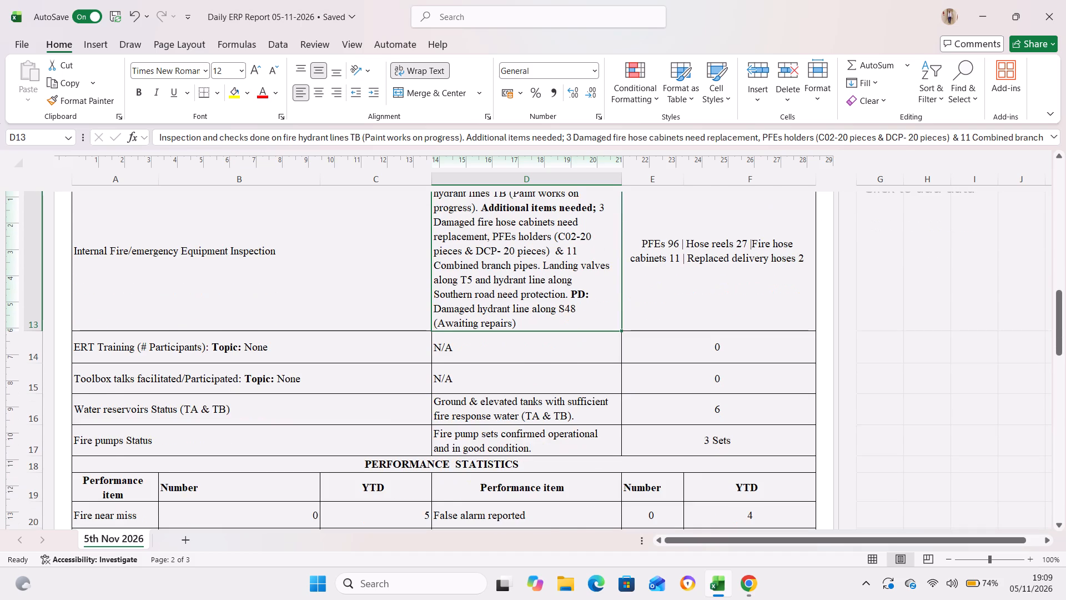
{"action": "scroll", "coordinate": [544, 337], "scroll_direction": "down", "scroll_amount": 3}
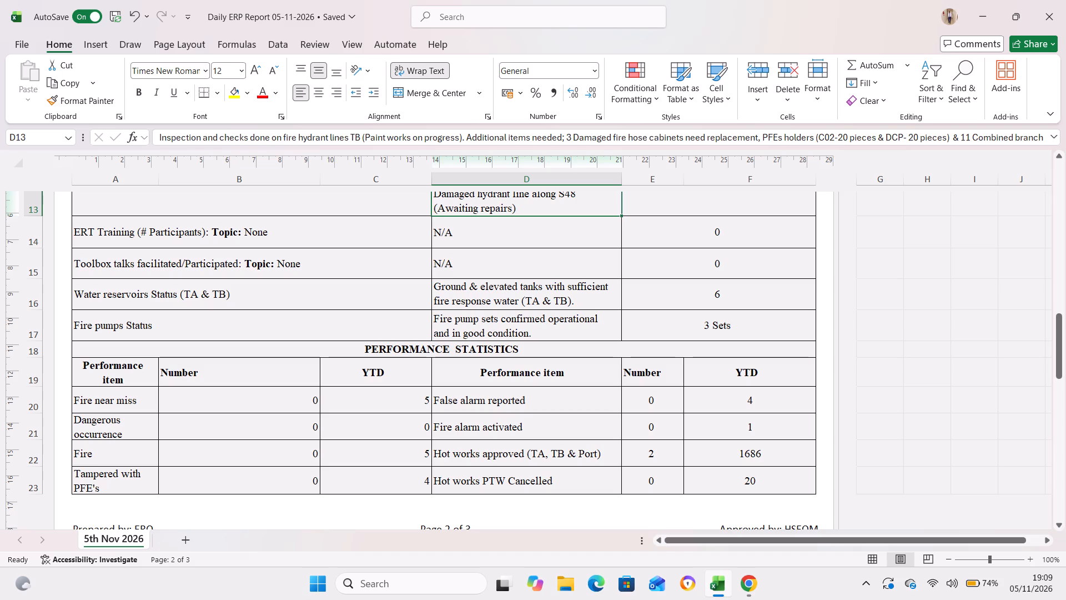
{"action": "scroll", "coordinate": [550, 346], "scroll_direction": "down", "scroll_amount": 1}
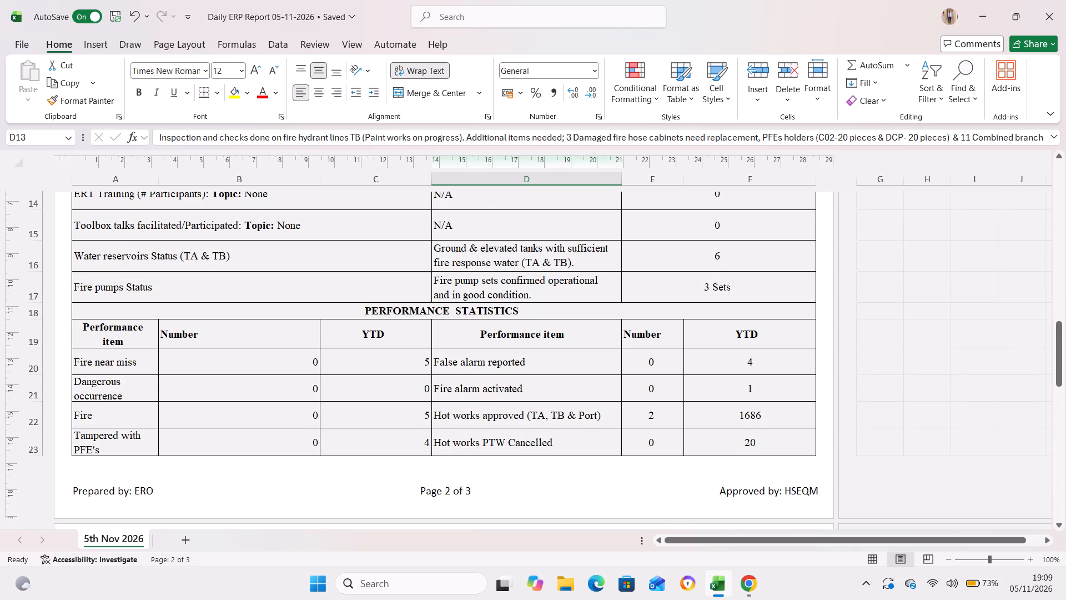
{"action": "scroll", "coordinate": [642, 415], "scroll_direction": "down", "scroll_amount": 2}
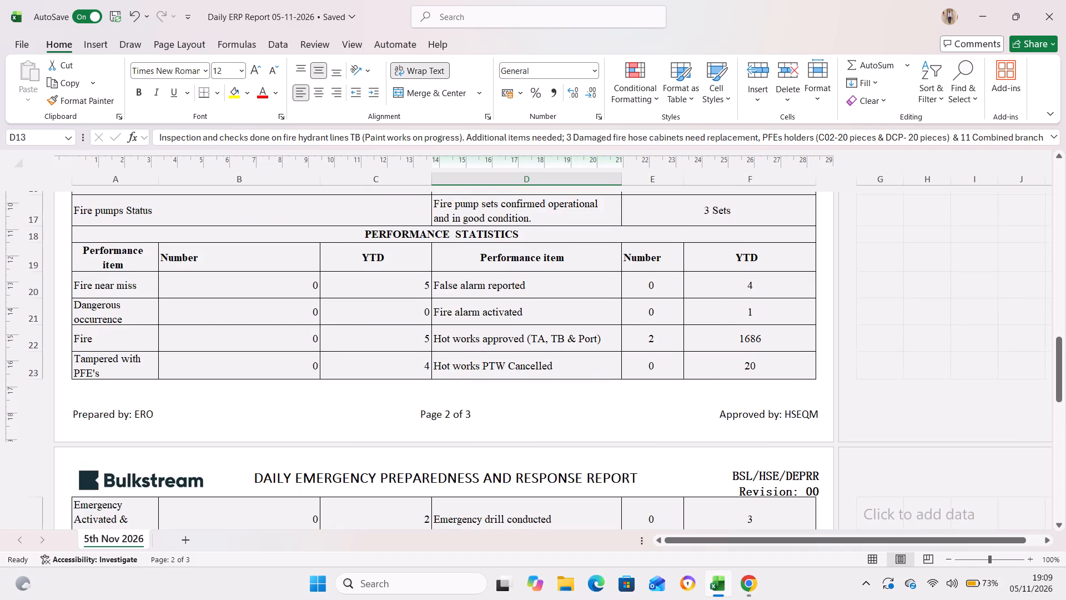
{"action": "scroll", "coordinate": [642, 415], "scroll_direction": "down", "scroll_amount": 2}
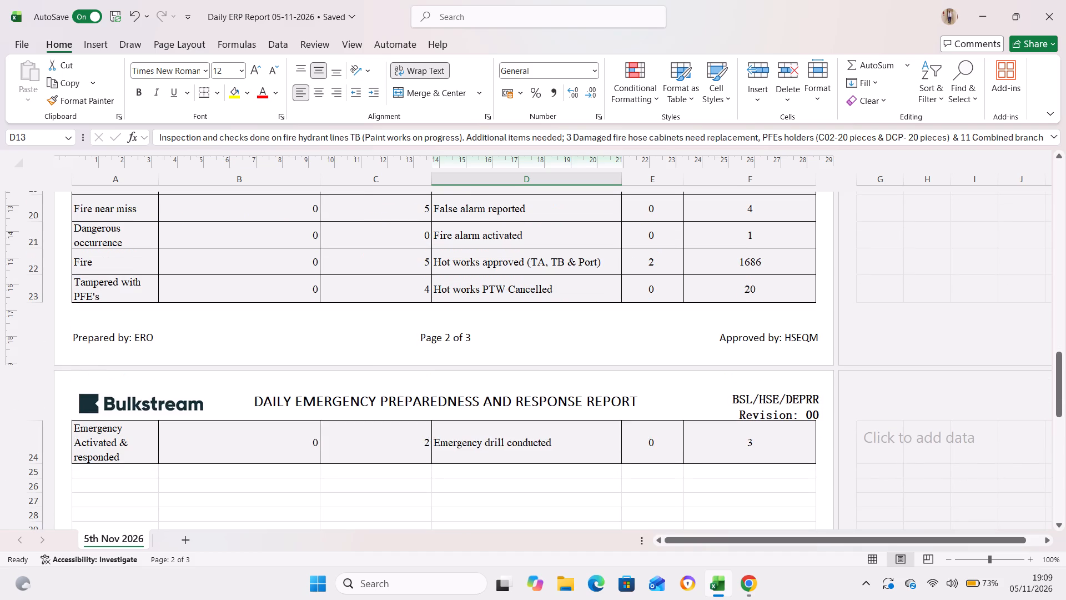
Save the report again.
{"action": "key", "text": "ctrl+s"}
Enter "Terminal Q" as the site label in the blank merged Site cell between Phase 1 and Terminal B.
{"action": "scroll", "coordinate": [642, 415], "scroll_direction": "up", "scroll_amount": 7}
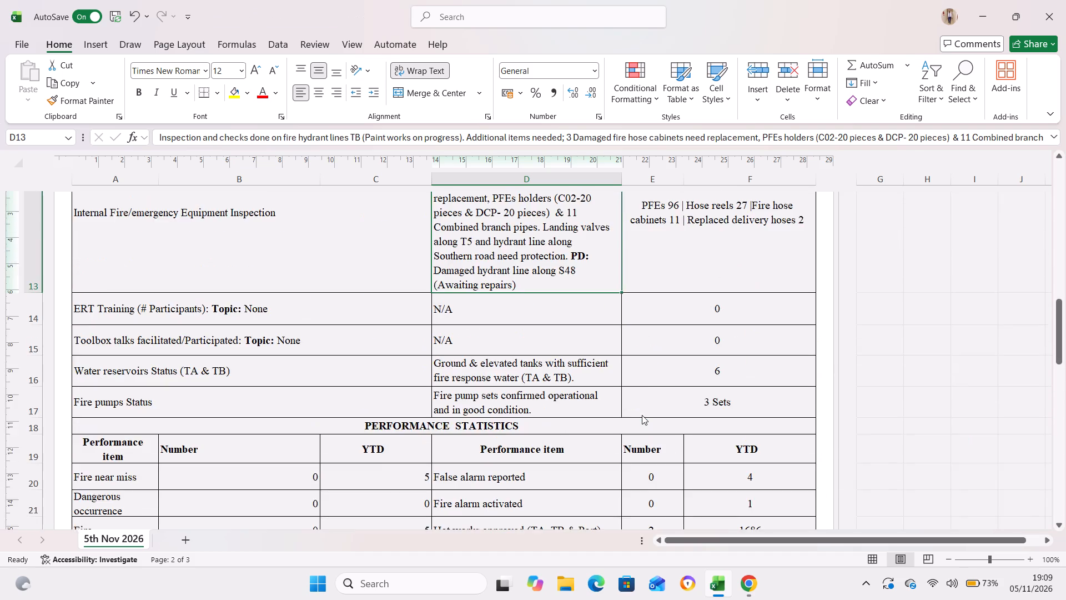
{"action": "scroll", "coordinate": [642, 415], "scroll_direction": "up", "scroll_amount": 14}
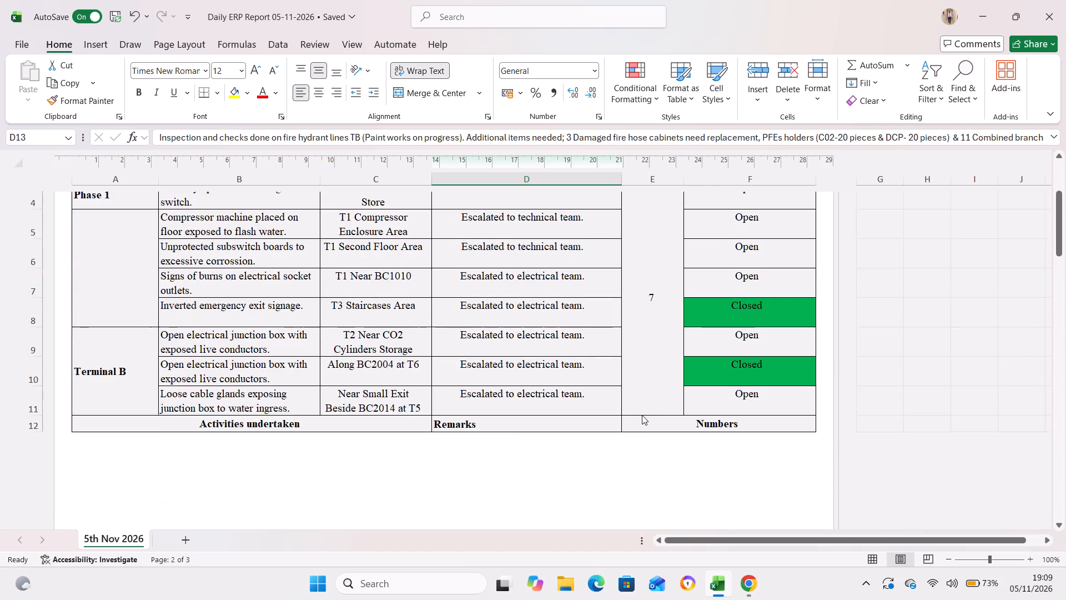
{"action": "scroll", "coordinate": [642, 415], "scroll_direction": "up", "scroll_amount": 1}
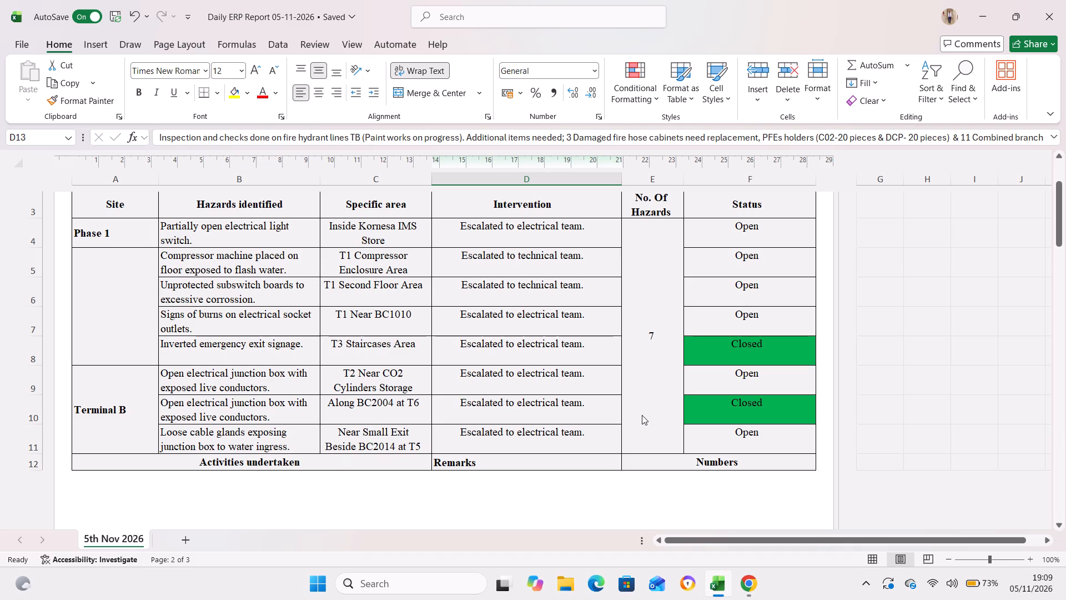
{"action": "left_click", "coordinate": [135, 318]}
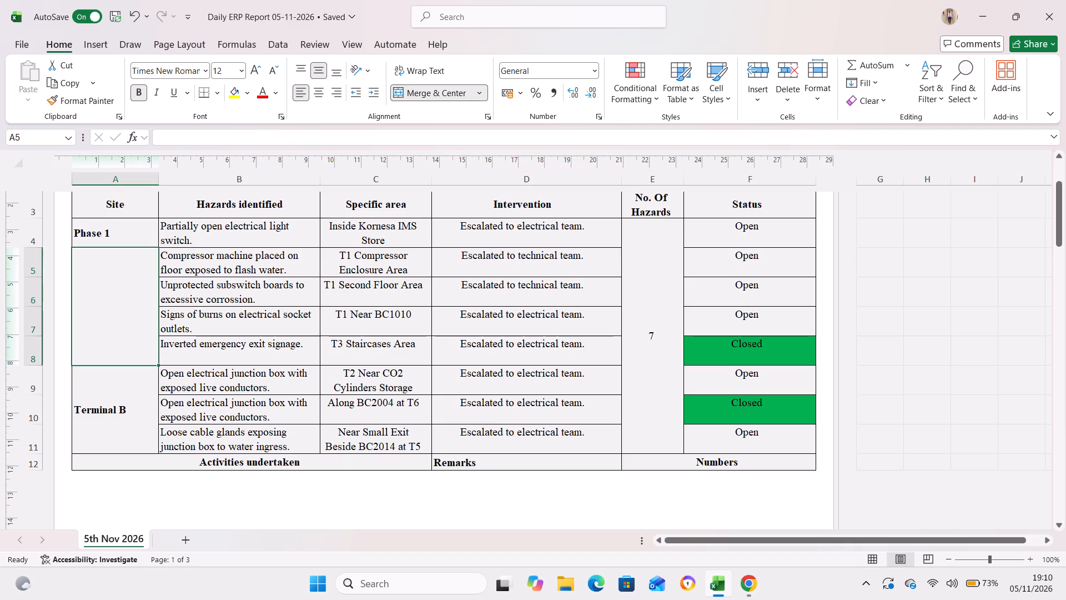
{"action": "key", "text": "t"}
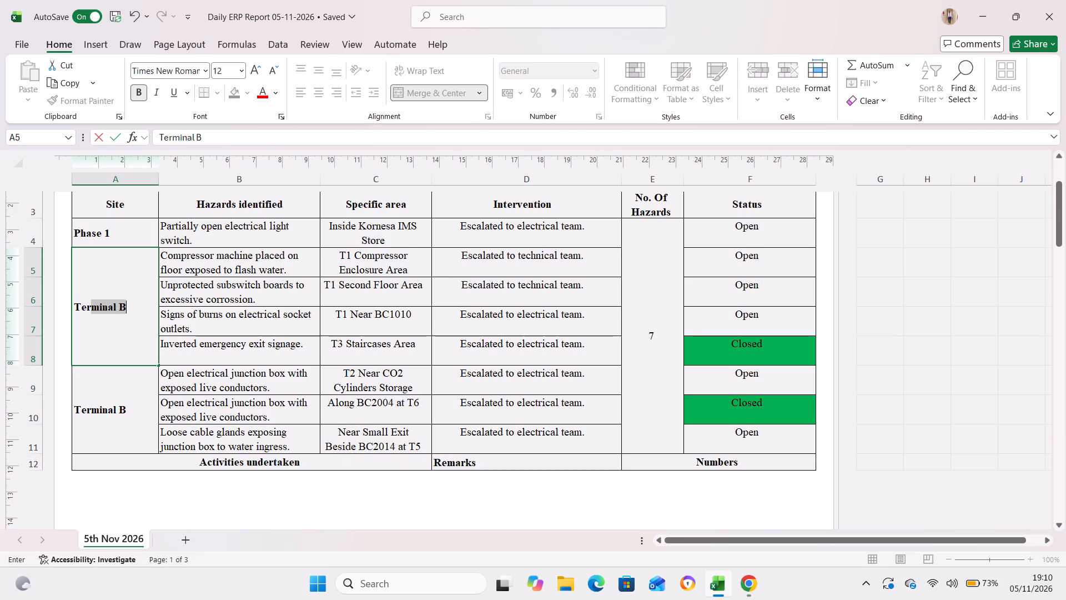
{"action": "left_click", "coordinate": [133, 309]}
{"action": "key", "text": "BackSpace"}
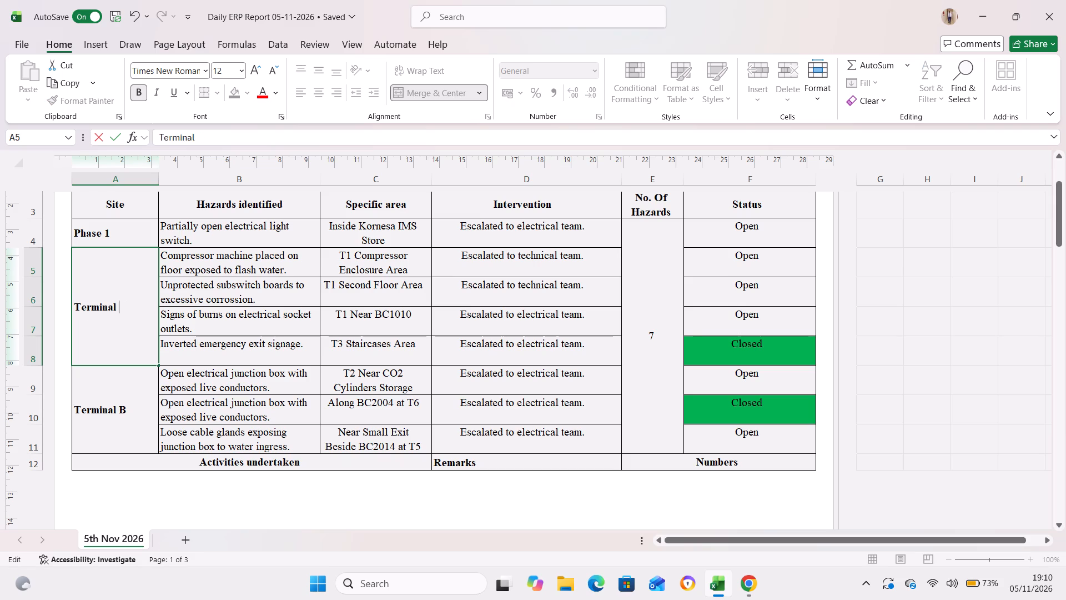
{"action": "key", "text": "q"}
{"action": "left_click", "coordinate": [294, 306]}
Replace the first Terminal B hazard in row 9 with "Obstructed hydrant landing valve.".
{"action": "left_click", "coordinate": [200, 387]}
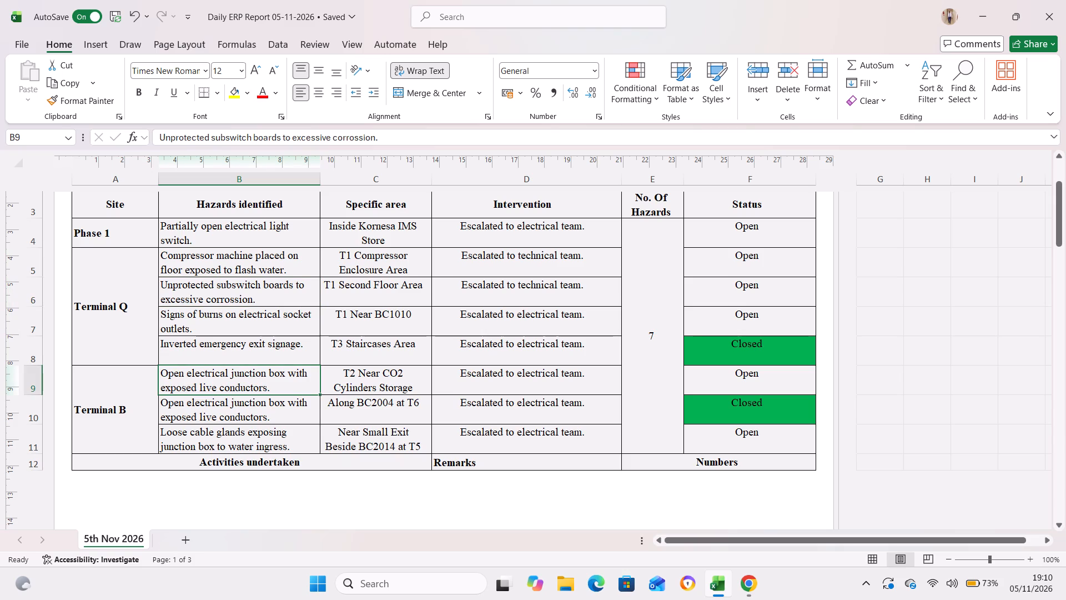
{"action": "key", "text": "b"}
{"action": "key", "text": "BackSpace"}
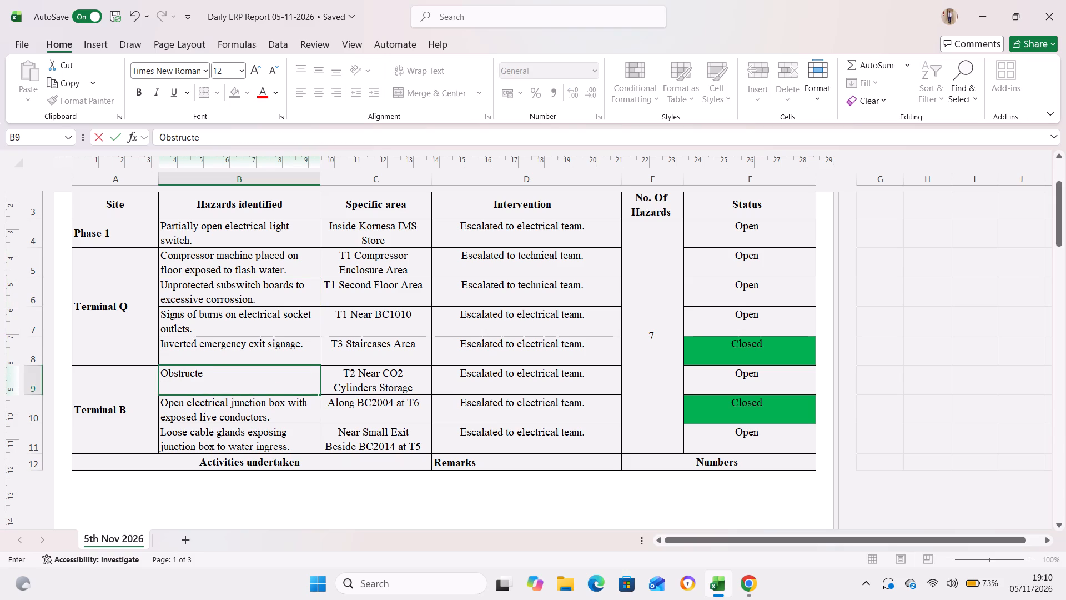
{"action": "type", "text": "fire"}
{"action": "key", "text": "space"}
{"action": "type", "text": "lan"}
{"action": "key", "text": "BackSpace"}
{"action": "key", "text": "BackSpace"}
{"action": "key", "text": "BackSpace"}
{"action": "key", "text": "BackSpace"}
{"action": "key", "text": "BackSpace"}
{"action": "key", "text": "BackSpace"}
{"action": "key", "text": "BackSpace"}
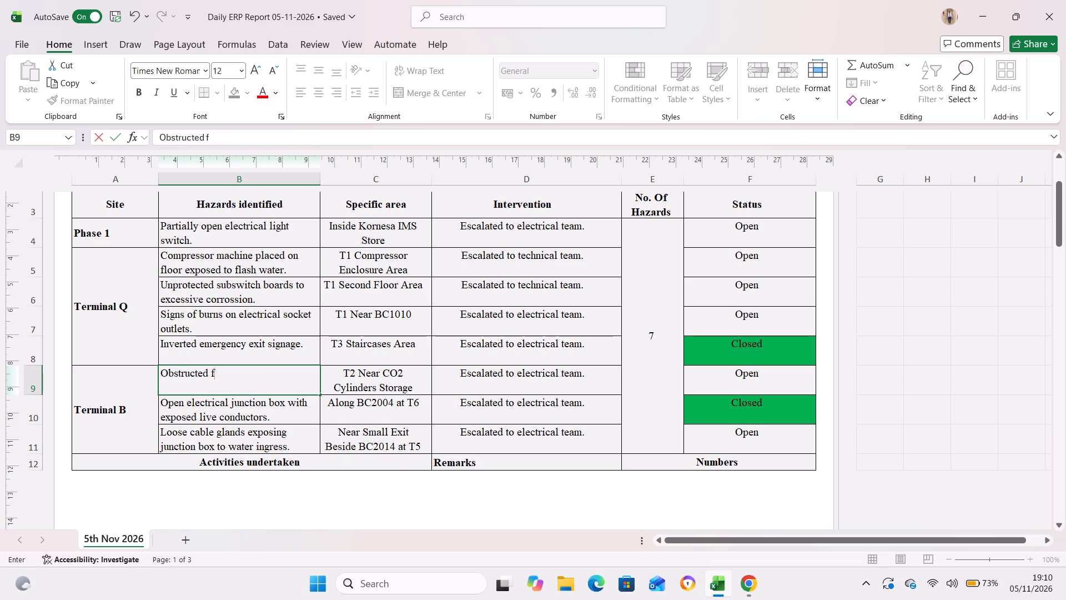
{"action": "key", "text": "BackSpace"}
{"action": "type", "text": "hydrant landing valve"}
{"action": "key", "text": "space"}
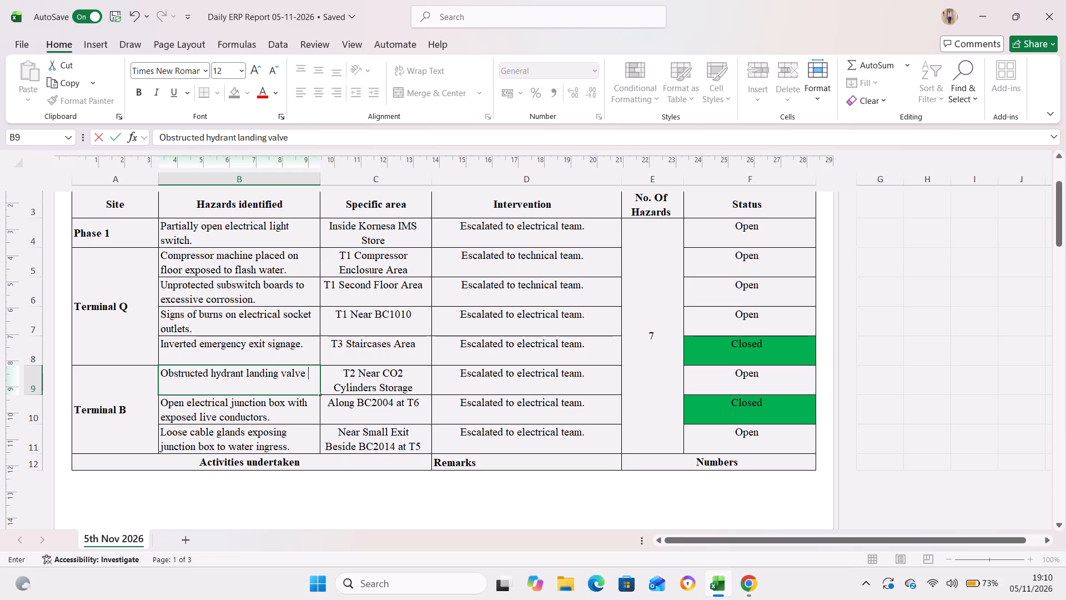
{"action": "key", "text": "BackSpace"}
{"action": "key", "text": "period"}
Set the specific area of the obstructed hydrant landing valve hazard to "Outside S2012".
{"action": "left_click", "coordinate": [343, 382]}
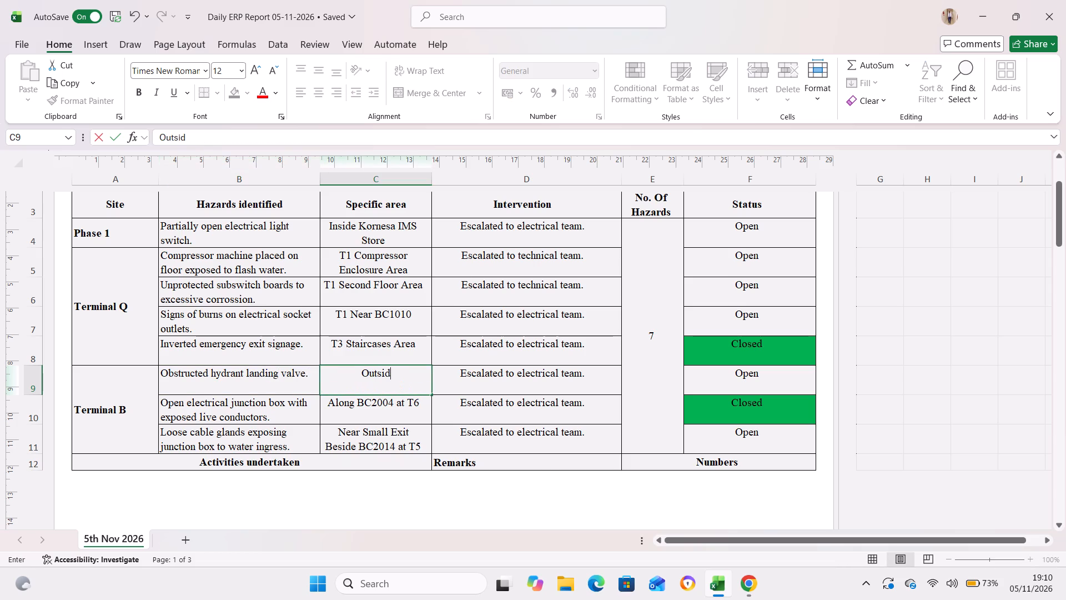
{"action": "key", "text": "s"}
{"action": "type", "text": "2012"}
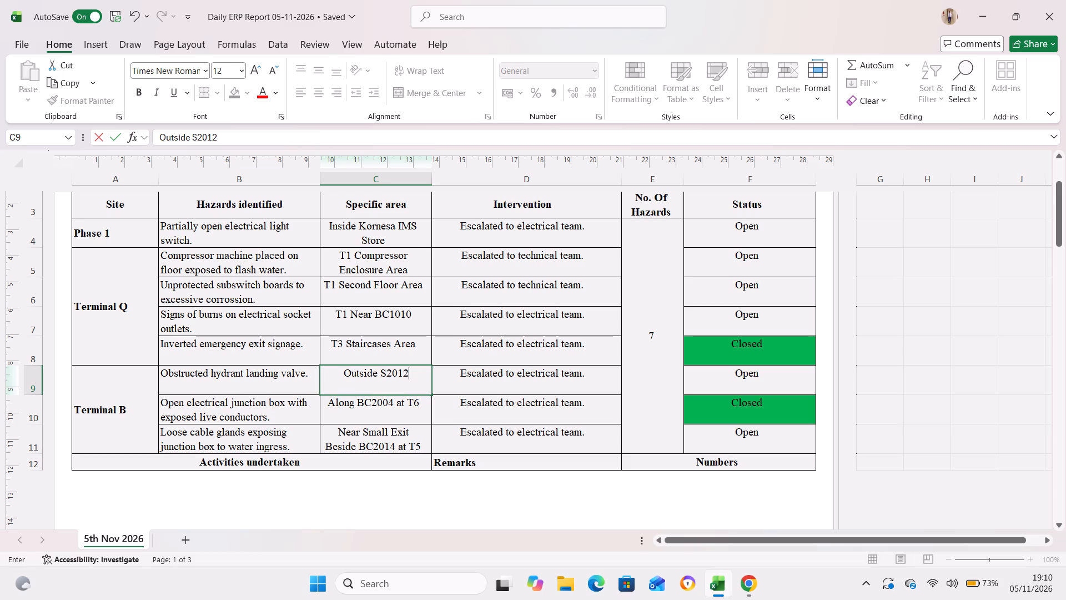
Change the intervention for the obstructed hydrant landing valve to "Escalated to OPS team.".
{"action": "left_click", "coordinate": [584, 394]}
{"action": "double_click", "coordinate": [587, 381]}
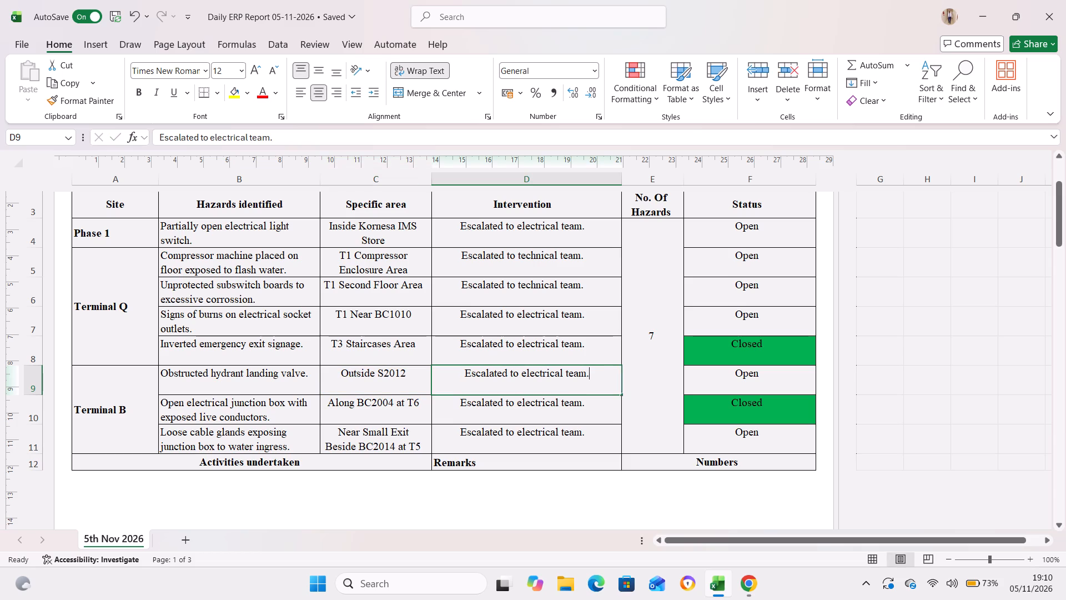
{"action": "left_click", "coordinate": [562, 373]}
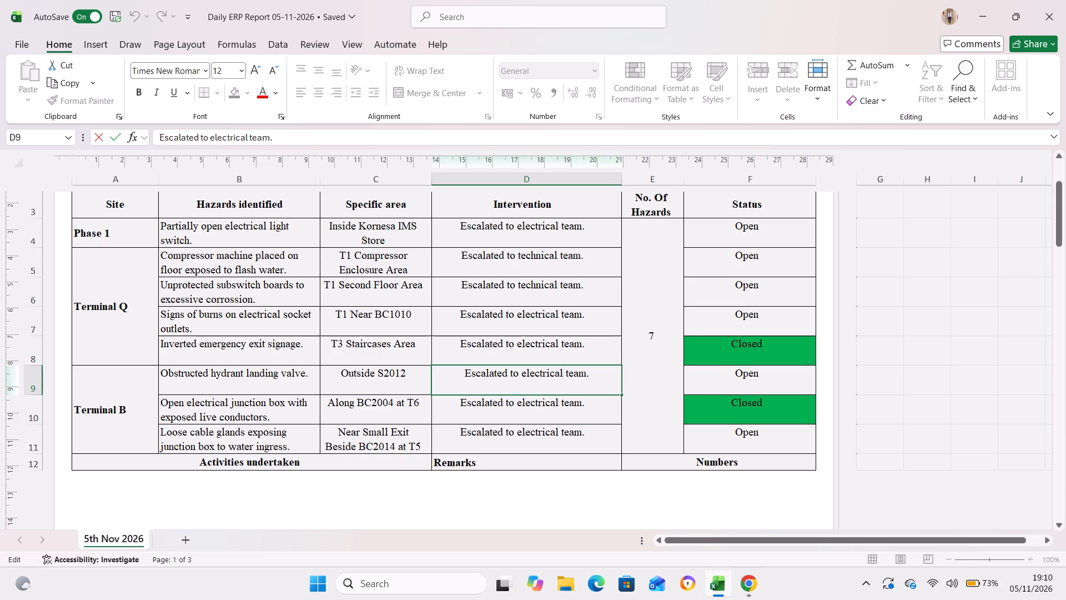
{"action": "key", "text": "BackSpace"}
{"action": "key", "text": "BackSpace"}
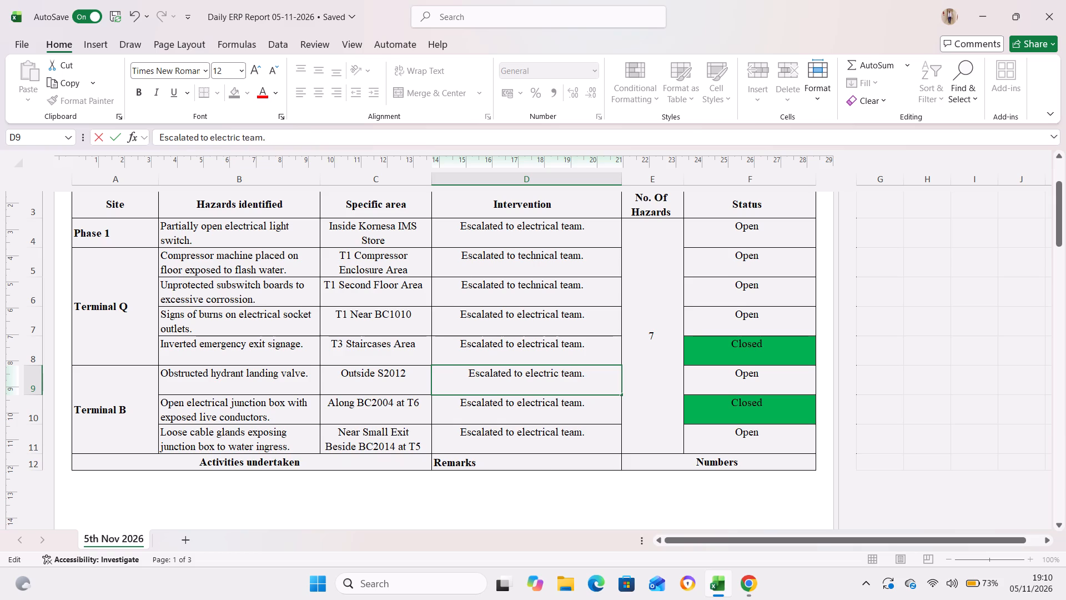
{"action": "key", "text": "BackSpace"}
{"action": "key", "text": "BackSpace"}
{"action": "key", "text": "BackSpace"}
{"action": "key", "text": "BackSpace"}
{"action": "key", "text": "BackSpace"}
{"action": "key", "text": "BackSpace"}
{"action": "key", "text": "BackSpace"}
{"action": "key", "text": "BackSpace"}
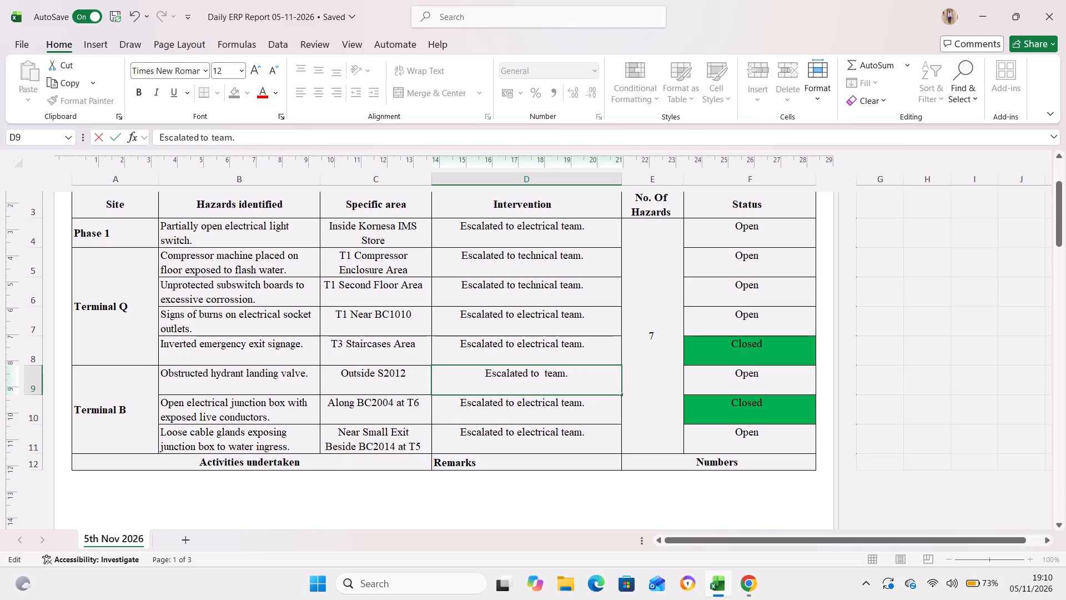
{"action": "type", "text": "OPS"}
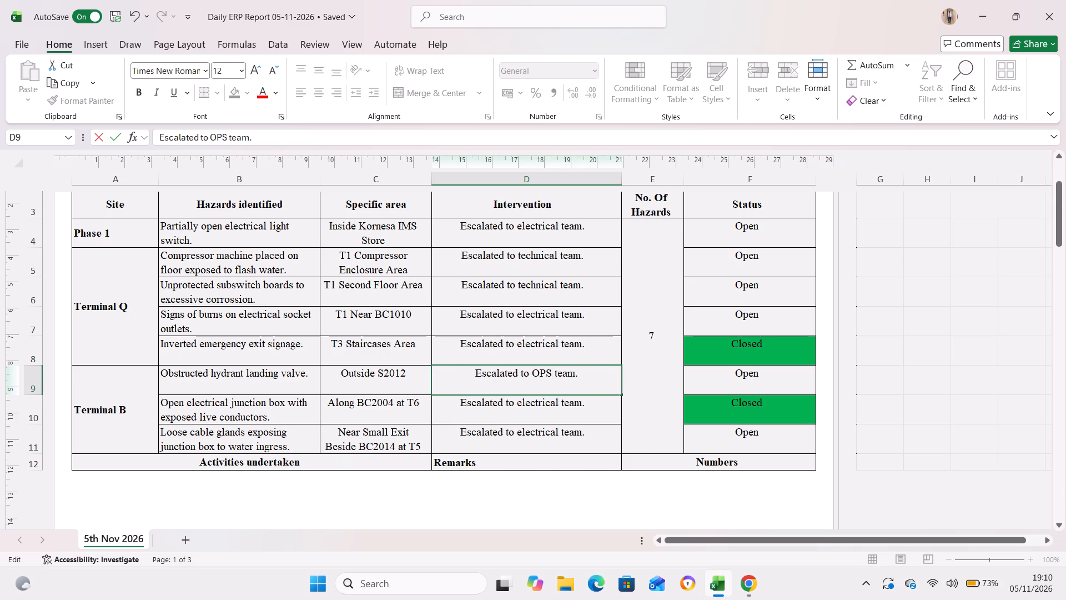
{"action": "left_click", "coordinate": [745, 386]}
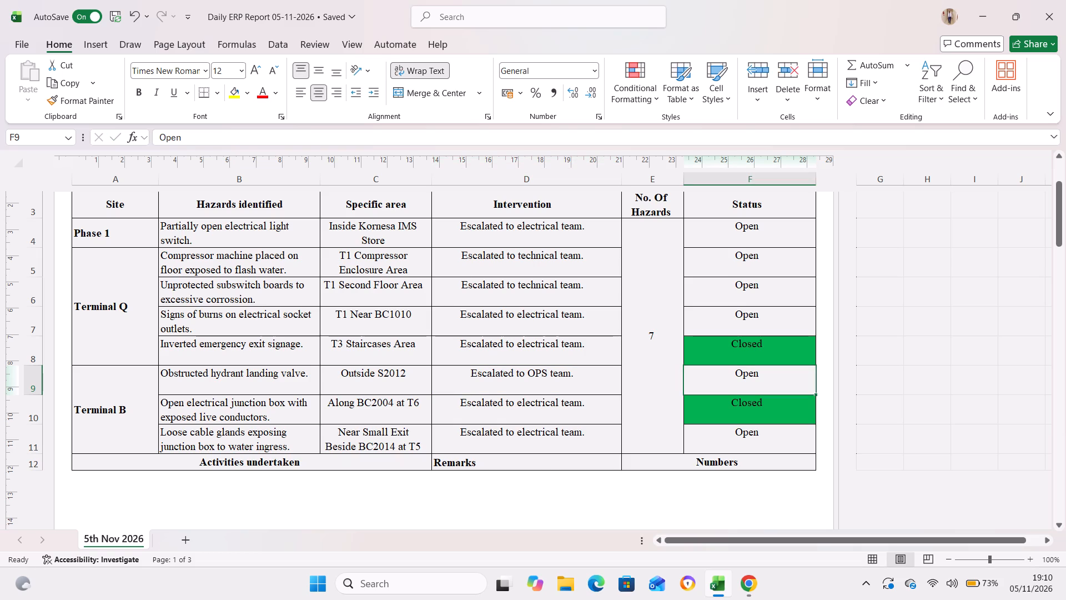
Delete row 10 with the closed open electrical junction box hazard along BC2004 at T6.
{"action": "left_click", "coordinate": [188, 414]}
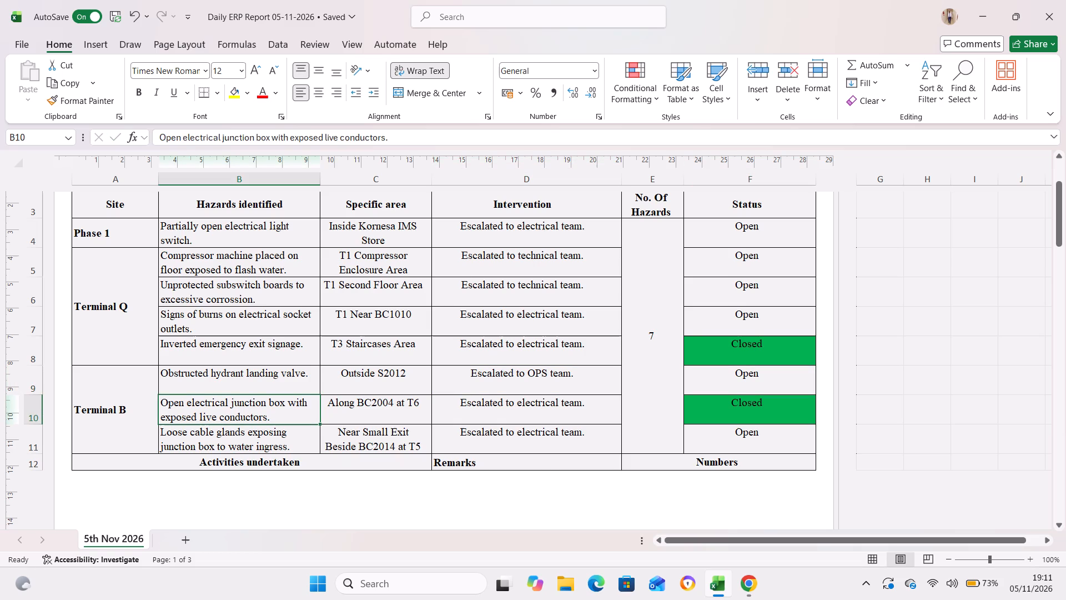
{"action": "left_click", "coordinate": [19, 412]}
{"action": "left_click", "coordinate": [32, 415]}
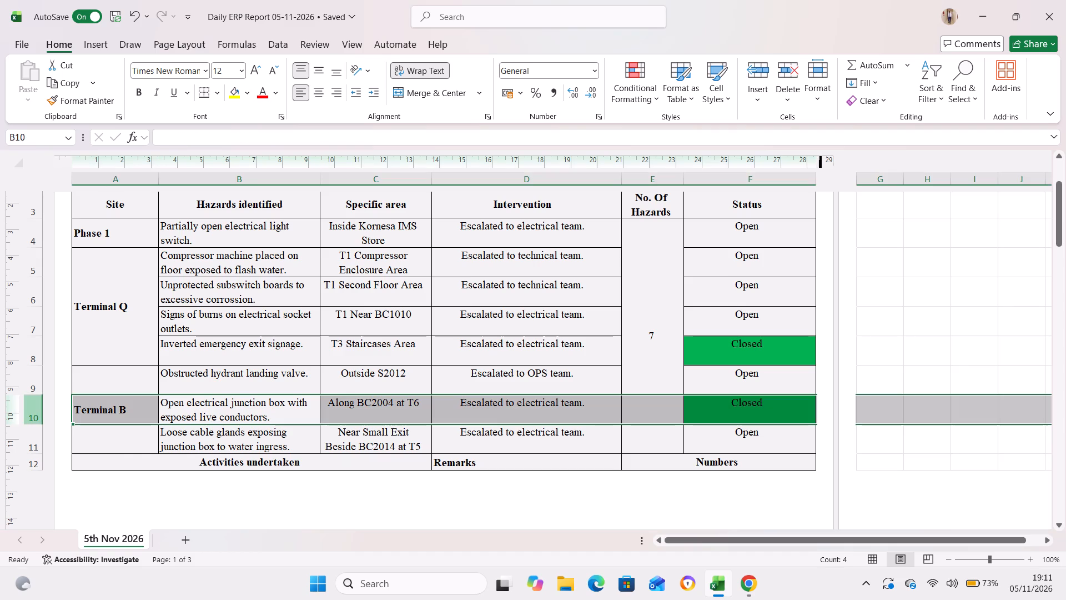
{"action": "right_click", "coordinate": [32, 415]}
{"action": "left_click", "coordinate": [79, 276]}
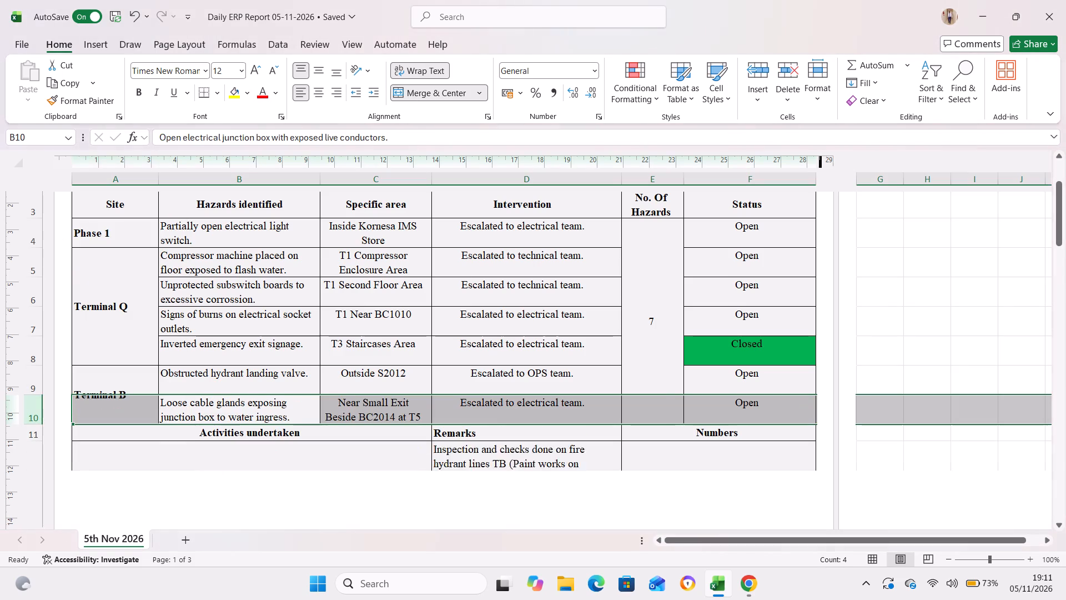
Set the status of the loose cable glands hazard in Terminal B to Pending.
{"action": "left_click", "coordinate": [731, 377]}
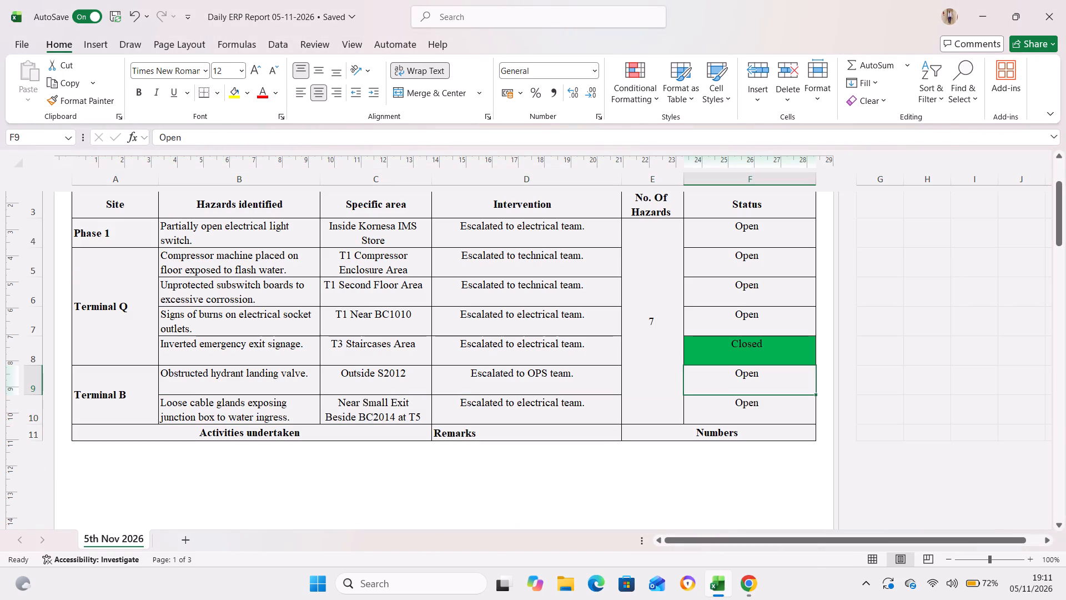
{"action": "left_click", "coordinate": [727, 414]}
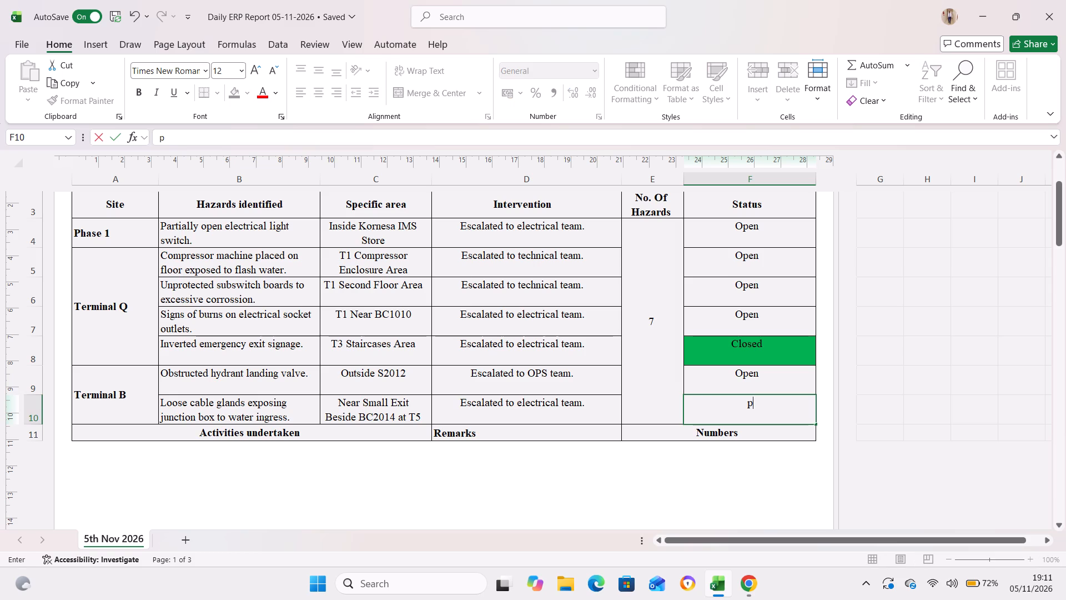
{"action": "type", "text": "ending"}
{"action": "left_click", "coordinate": [574, 380]}
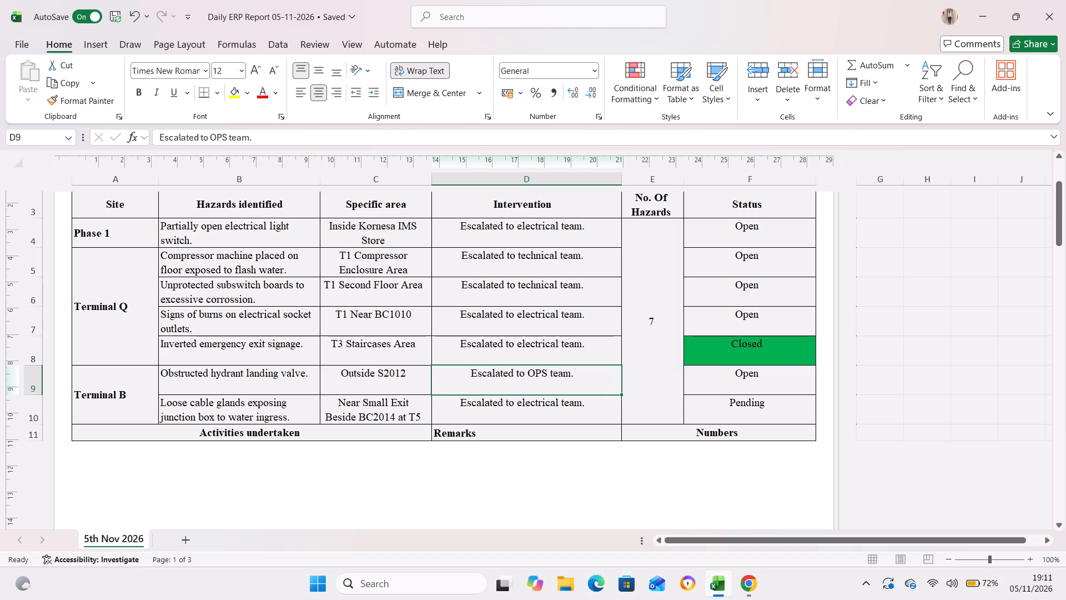
Delete row 8 with the closed inverted emergency exit signage hazard at T3 Staircases Area.
{"action": "left_click", "coordinate": [41, 349]}
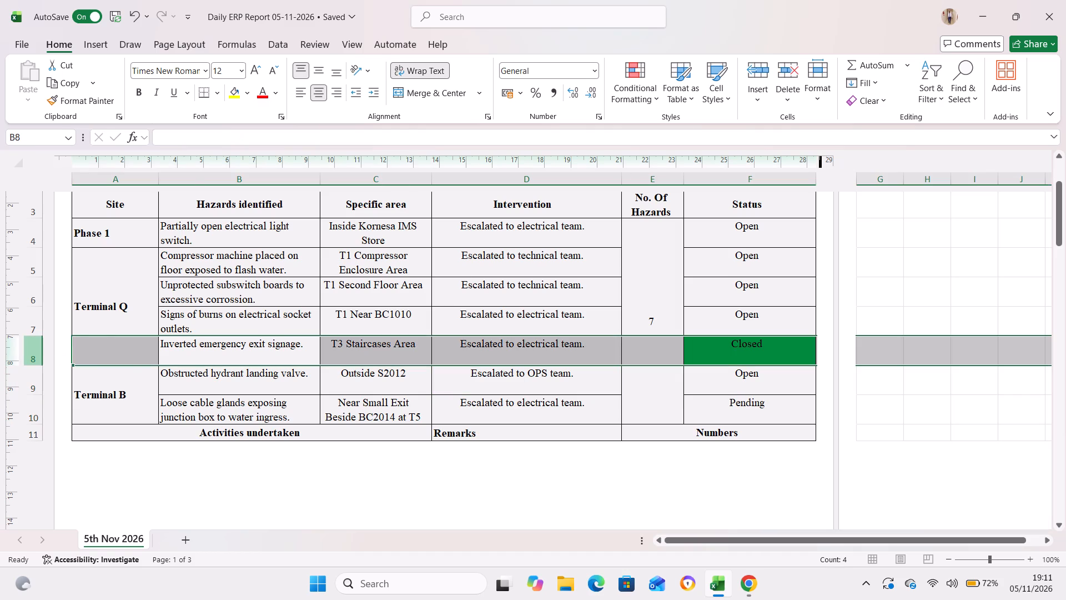
{"action": "right_click", "coordinate": [41, 349]}
{"action": "left_click", "coordinate": [93, 217]}
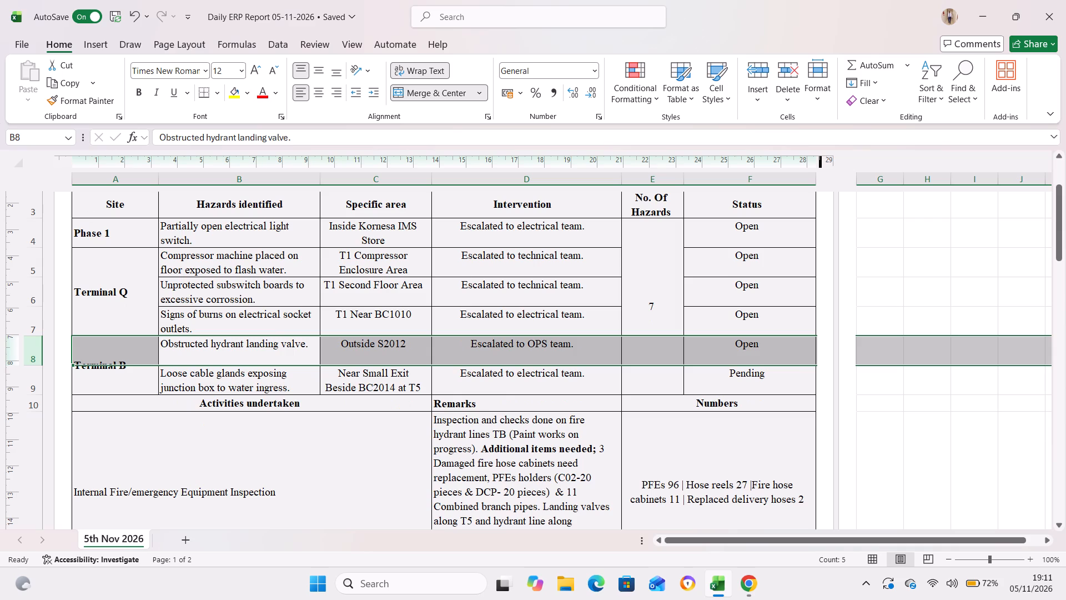
{"action": "left_click", "coordinate": [327, 293]}
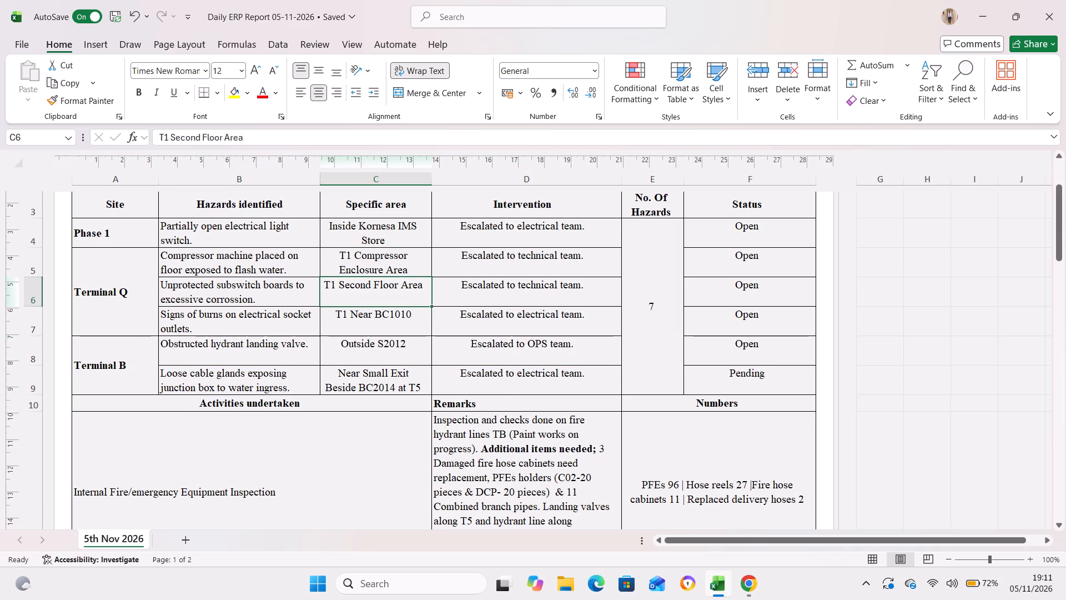
Set the status of the Phase 1 hazard and the three Terminal Q hazards in rows 4 to 7 to Pending.
{"action": "left_click", "coordinate": [742, 230]}
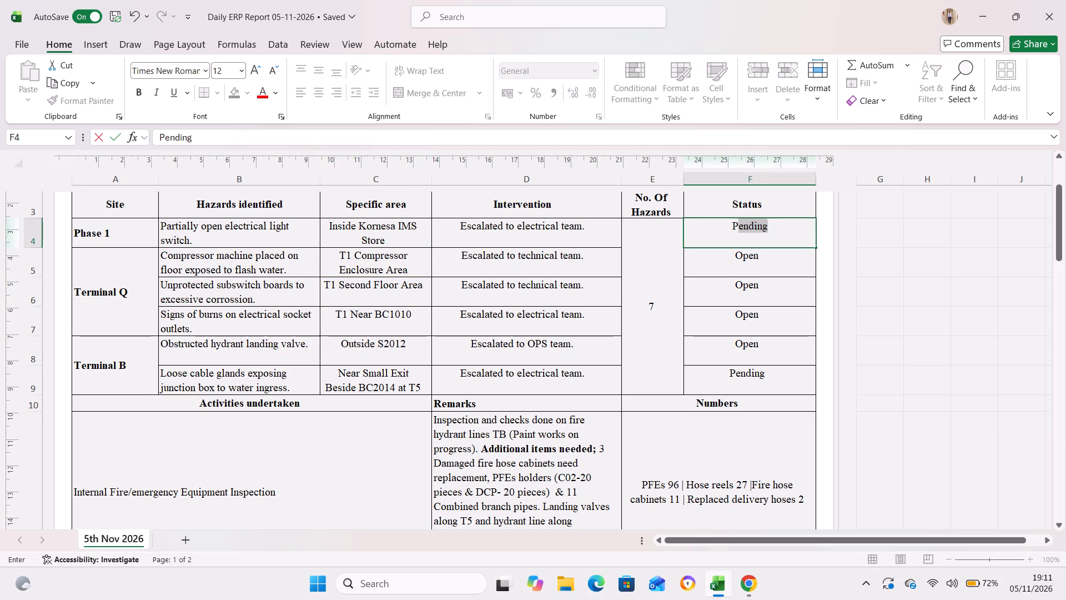
{"action": "left_click", "coordinate": [751, 255]}
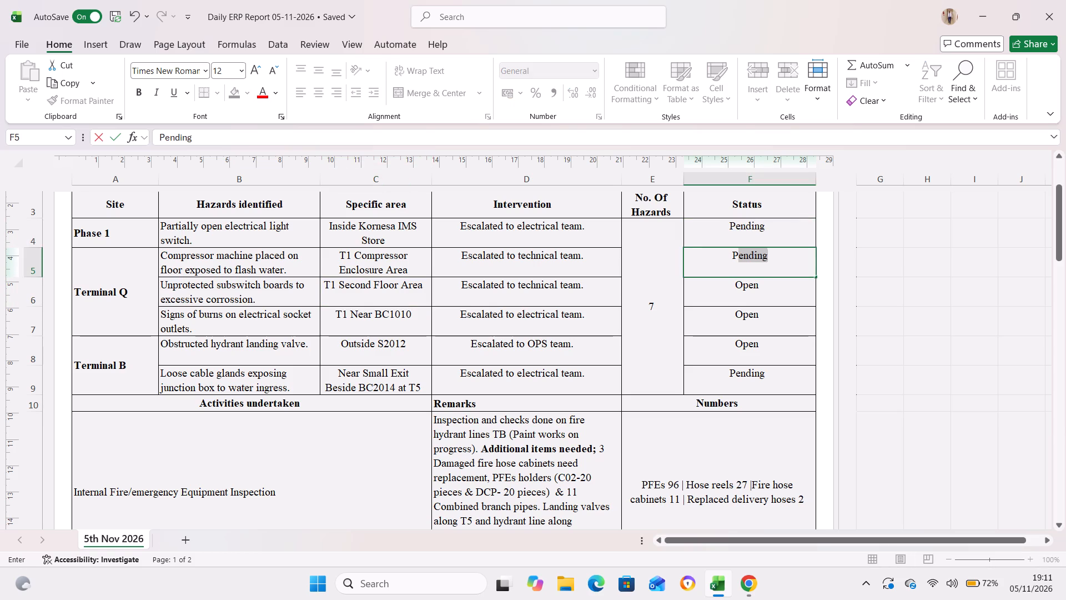
{"action": "left_click", "coordinate": [765, 299]}
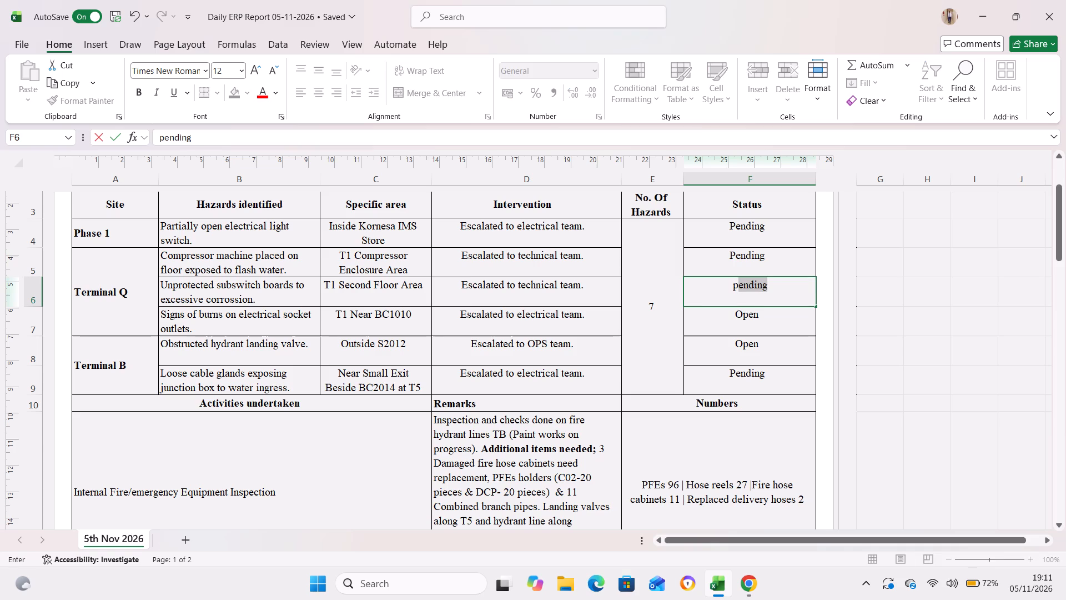
{"action": "left_click", "coordinate": [745, 321]}
{"action": "key", "text": "p"}
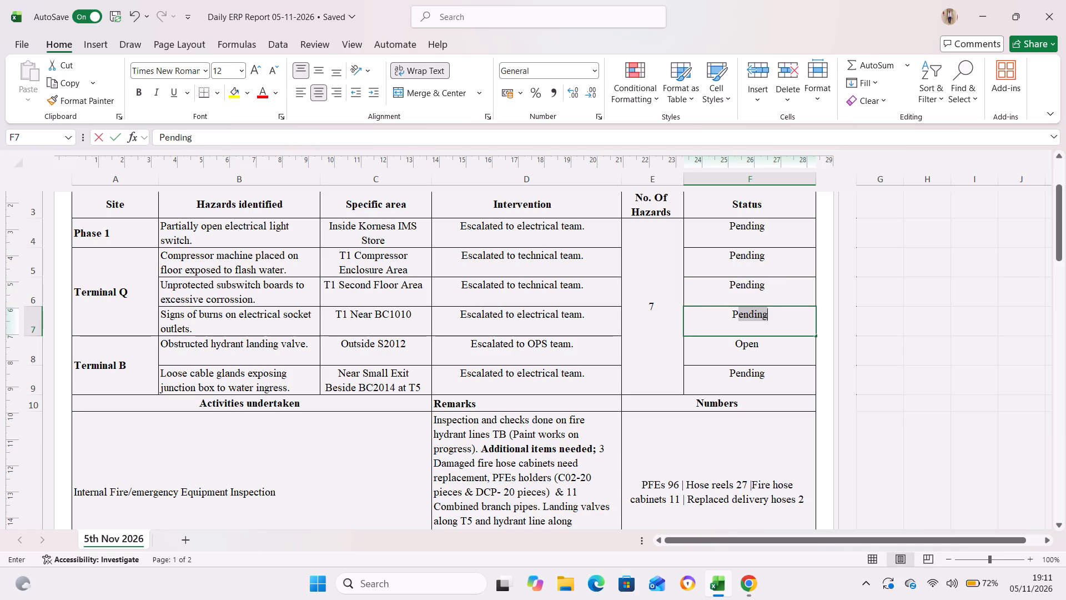
{"action": "left_click", "coordinate": [719, 346]}
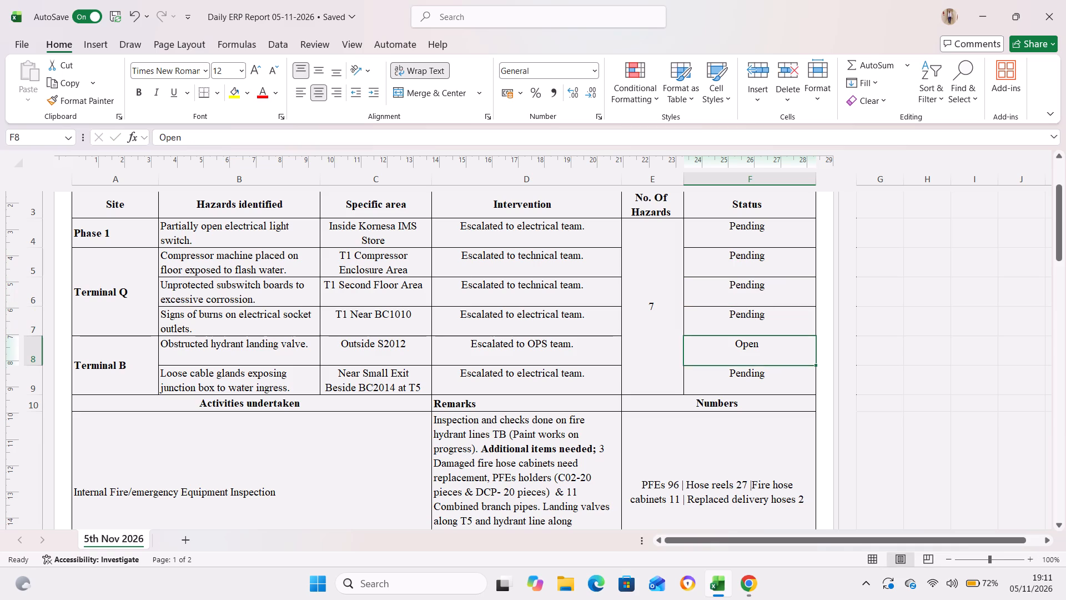
Enter "1 (New)" in the merged No. Of Hazards cell.
{"action": "left_click", "coordinate": [662, 308]}
{"action": "type", "text": "1"}
{"action": "key", "text": "space"}
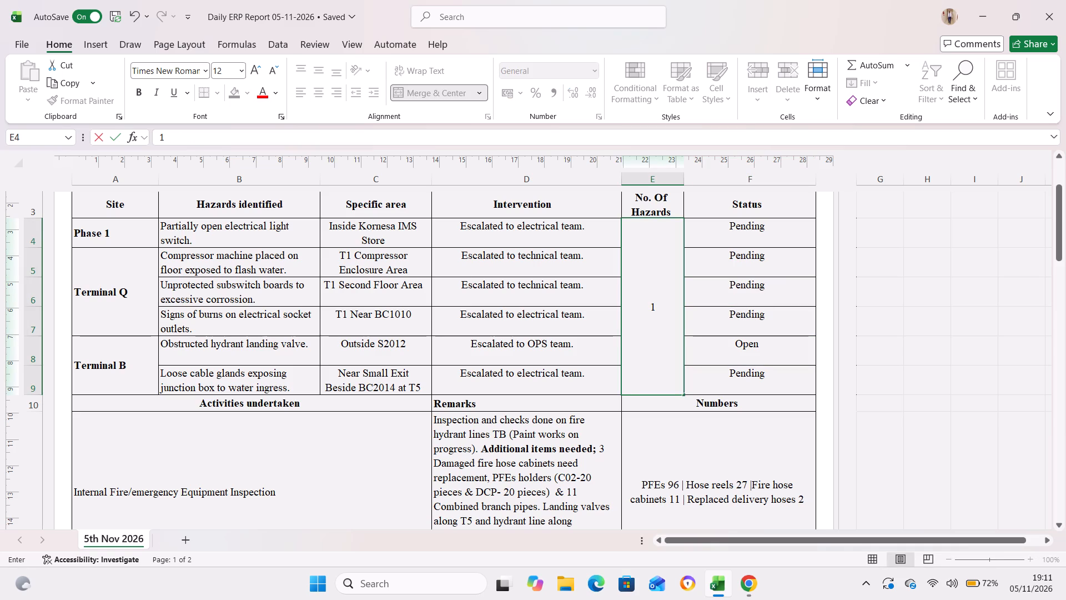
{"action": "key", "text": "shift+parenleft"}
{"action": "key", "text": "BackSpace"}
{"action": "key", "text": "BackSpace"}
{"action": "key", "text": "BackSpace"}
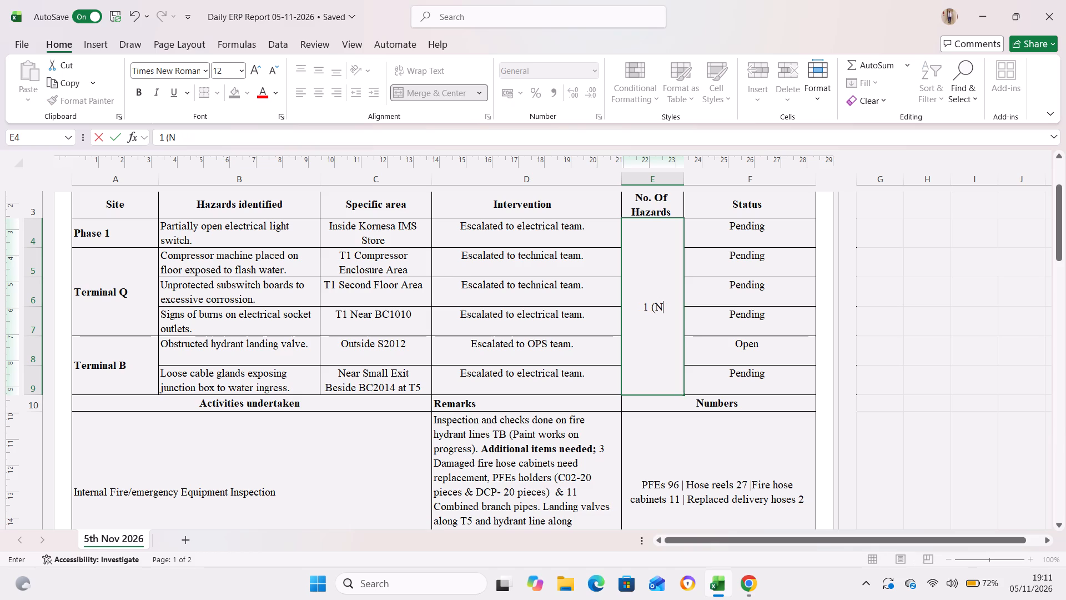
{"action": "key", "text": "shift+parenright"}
Commit the "1 (New)" entry in the merged No. Of Hazards cell.
{"action": "left_click", "coordinate": [400, 353]}
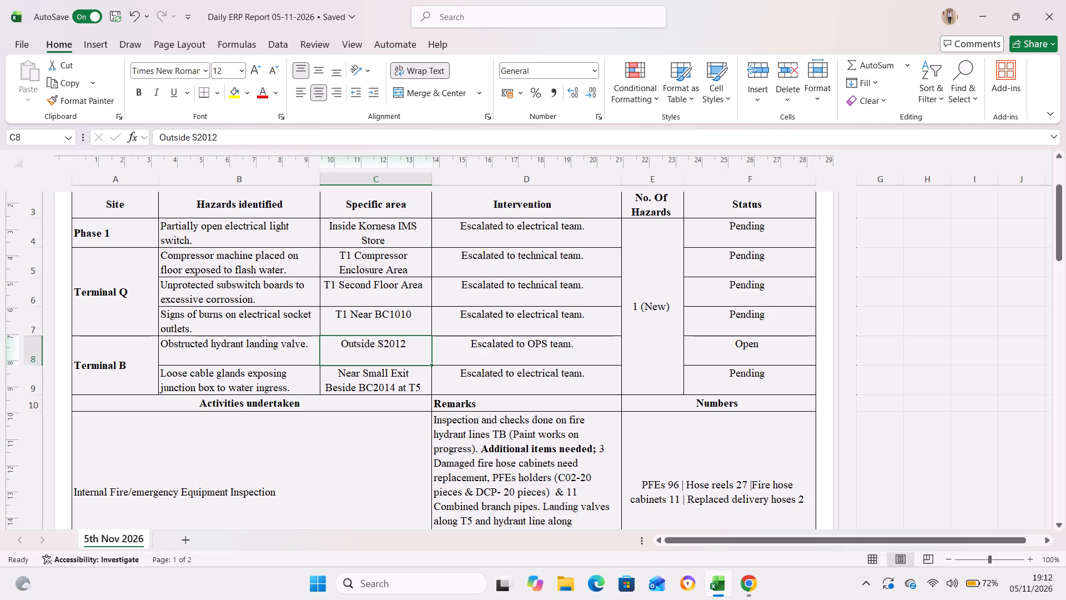
Review both pages of the report, checking the hazards table, activities undertaken with their remarks and numbers, and the performance statistics.
{"action": "scroll", "coordinate": [428, 363], "scroll_direction": "down", "scroll_amount": 3}
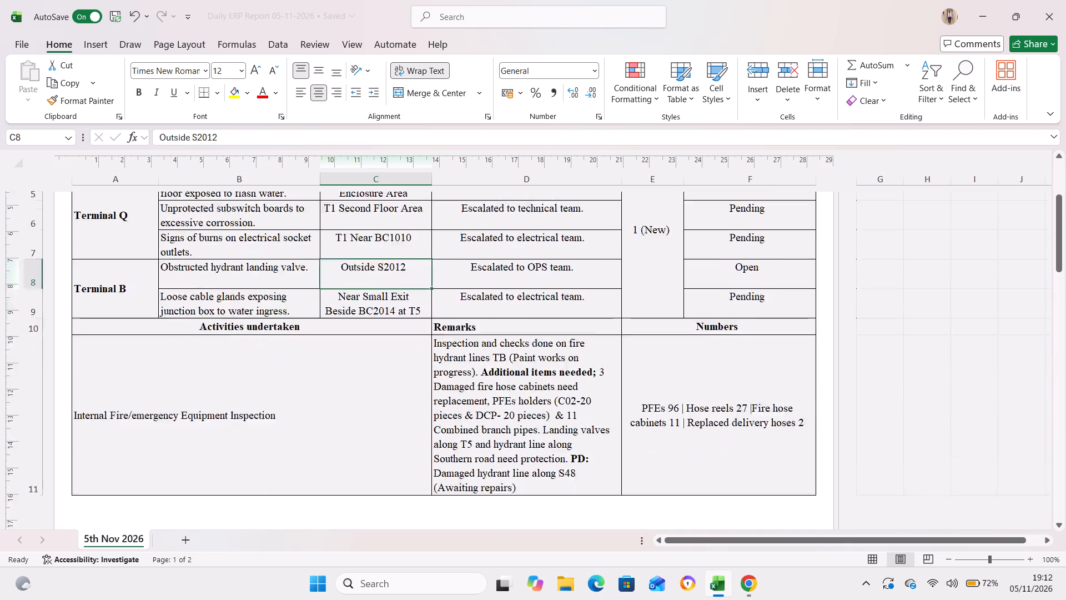
{"action": "scroll", "coordinate": [428, 363], "scroll_direction": "down", "scroll_amount": 10}
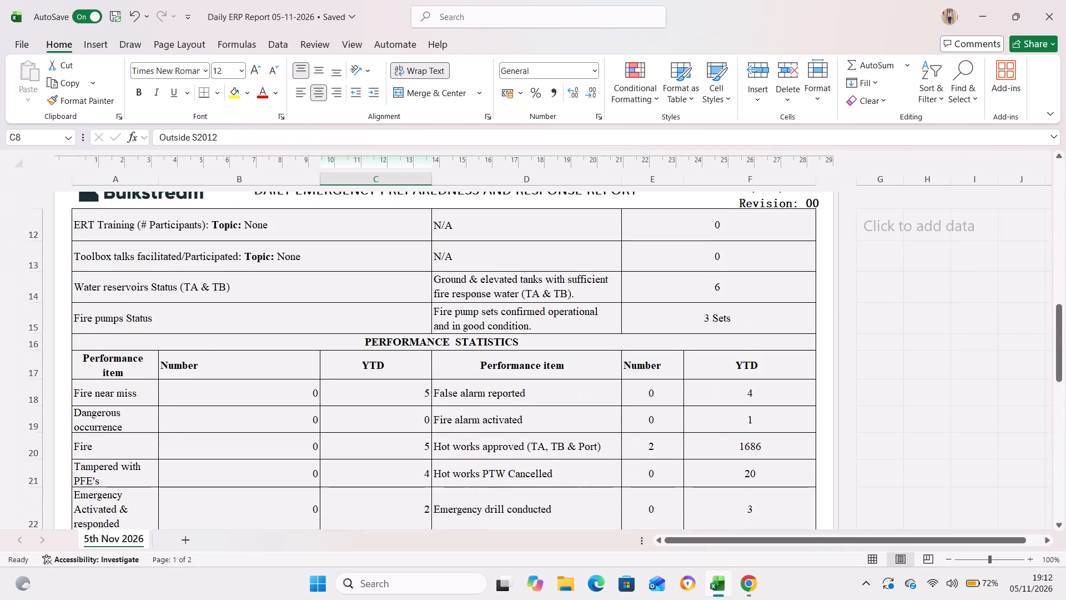
{"action": "scroll", "coordinate": [428, 363], "scroll_direction": "down", "scroll_amount": 9}
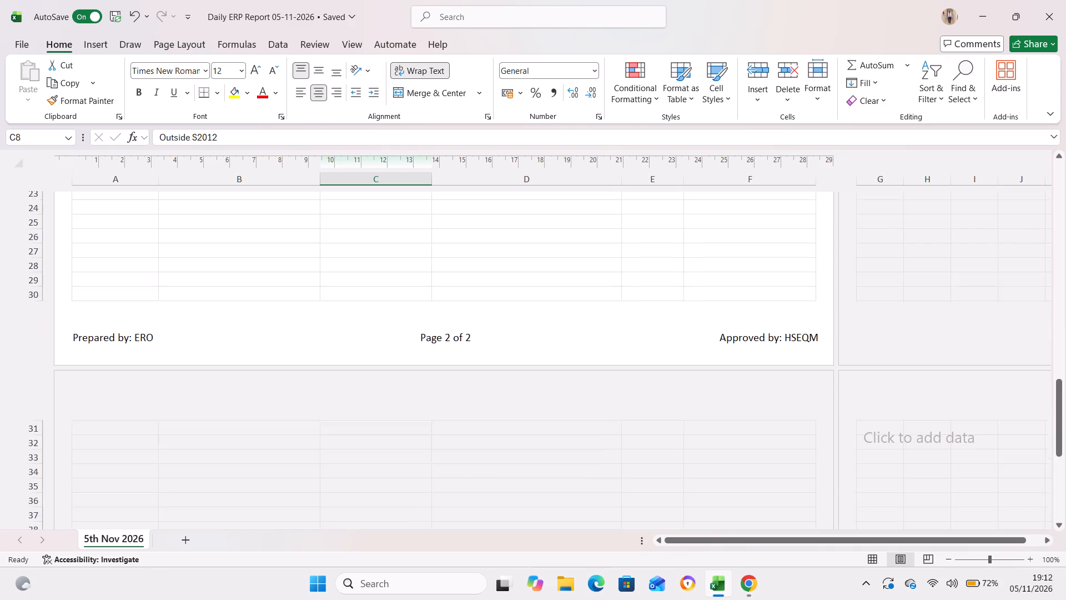
{"action": "scroll", "coordinate": [428, 363], "scroll_direction": "down", "scroll_amount": 4}
{"action": "scroll", "coordinate": [428, 363], "scroll_direction": "up", "scroll_amount": 7}
{"action": "scroll", "coordinate": [428, 363], "scroll_direction": "up", "scroll_amount": 16}
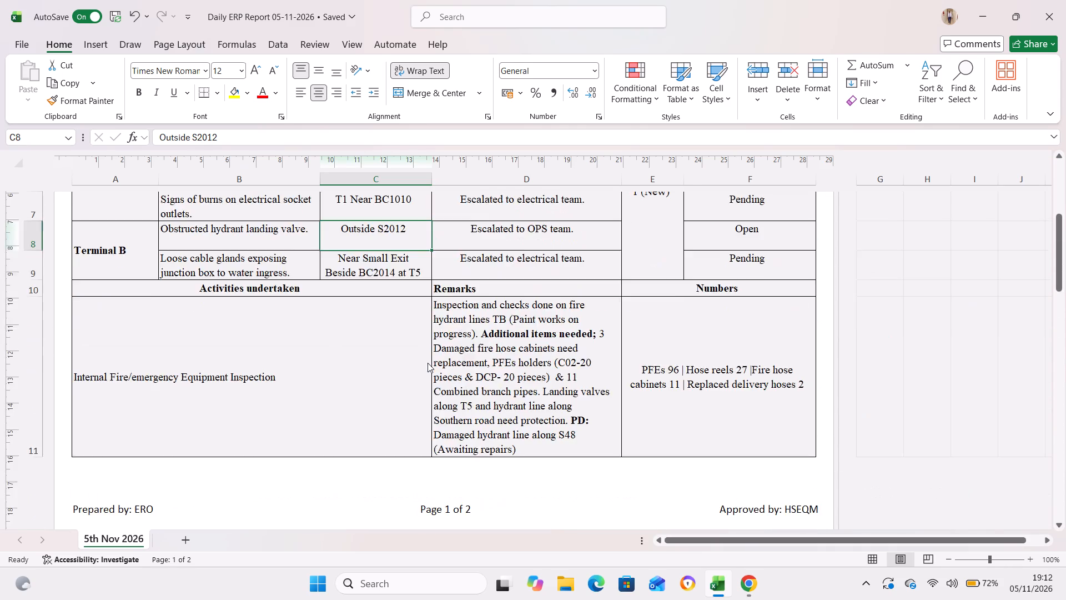
{"action": "scroll", "coordinate": [429, 361], "scroll_direction": "up", "scroll_amount": 10}
{"action": "scroll", "coordinate": [429, 360], "scroll_direction": "down", "scroll_amount": 3}
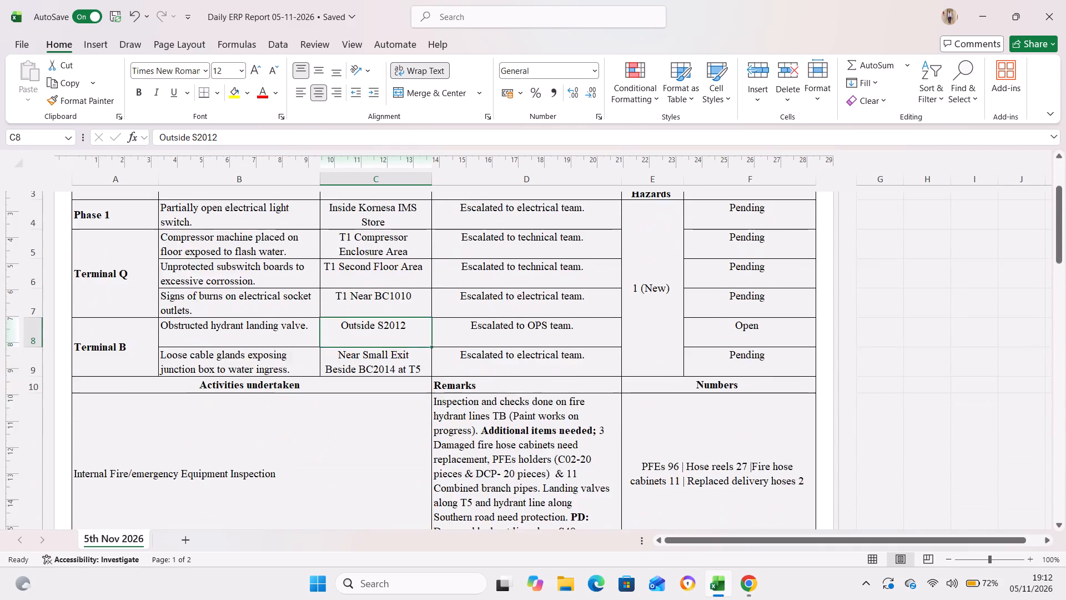
{"action": "scroll", "coordinate": [429, 360], "scroll_direction": "down", "scroll_amount": 1}
{"action": "scroll", "coordinate": [429, 360], "scroll_direction": "up", "scroll_amount": 1}
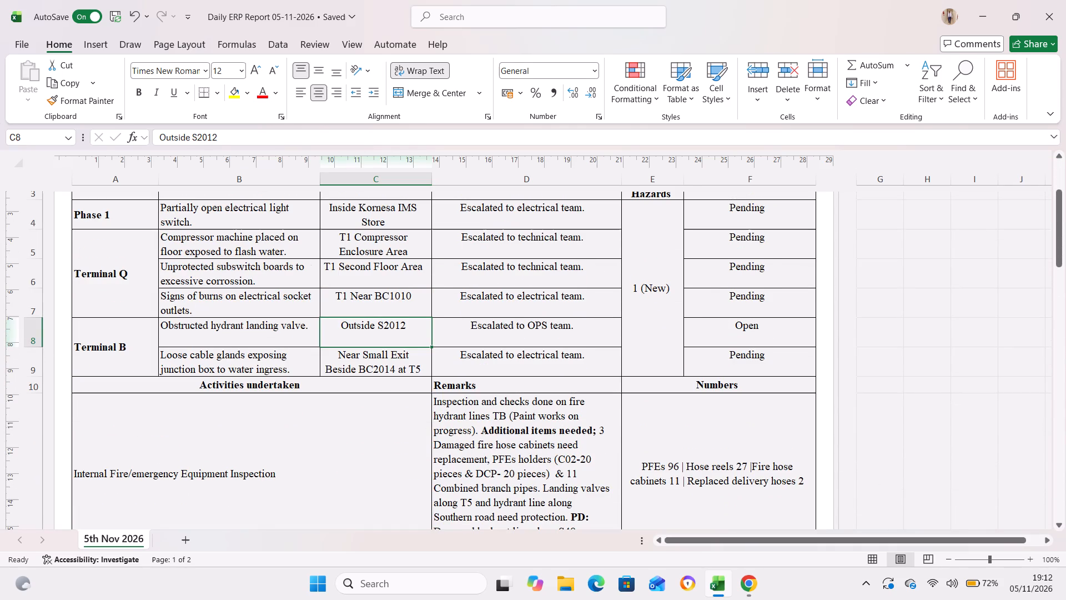
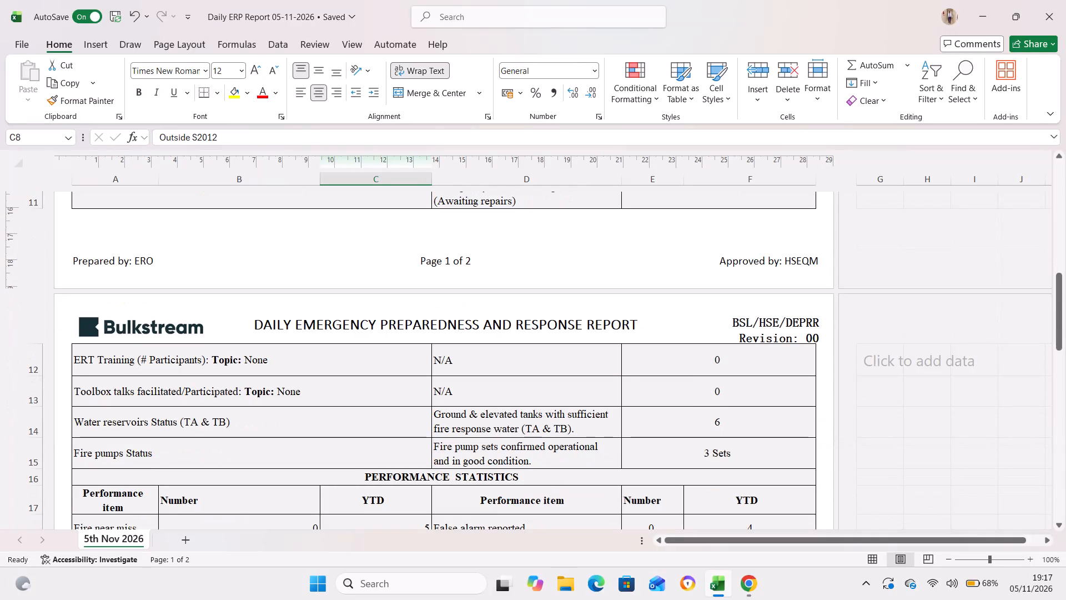
Set the Number for Hot works approved (TA, TB & Port) in the performance statistics to 5.
{"action": "scroll", "coordinate": [686, 429], "scroll_direction": "down", "scroll_amount": 4}
{"action": "left_click", "coordinate": [660, 429]}
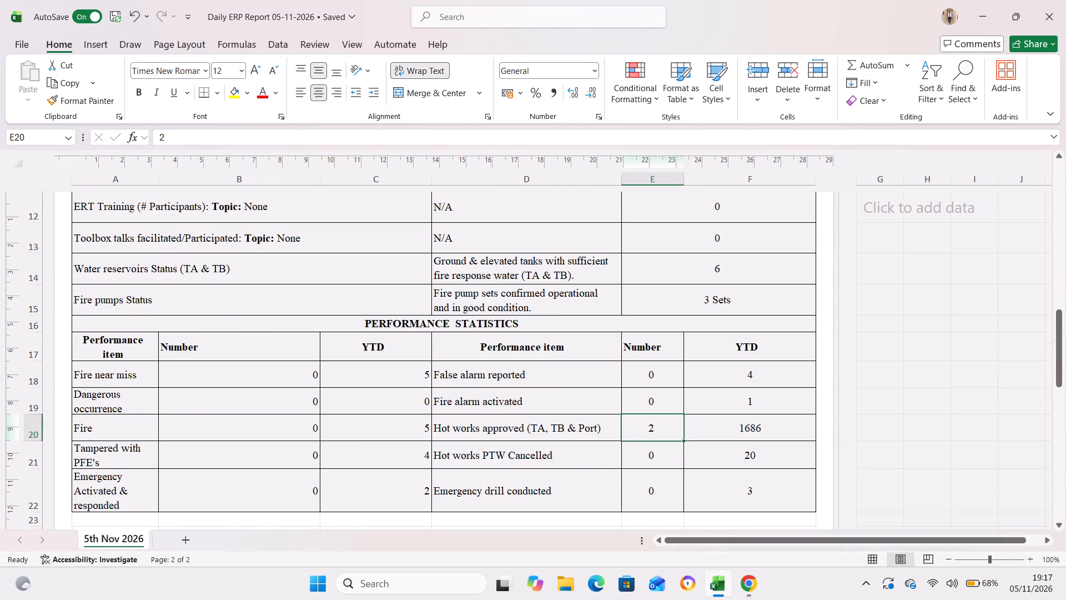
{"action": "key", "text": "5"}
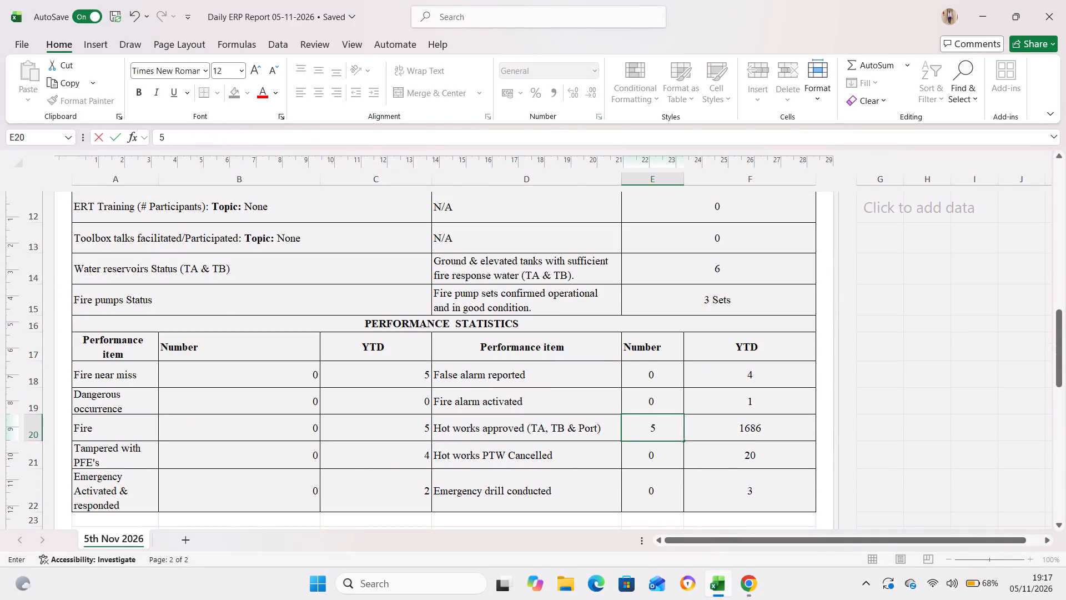
Open the YTD figure for Hot works approved (TA, TB & Port) for editing.
{"action": "double_click", "coordinate": [764, 431]}
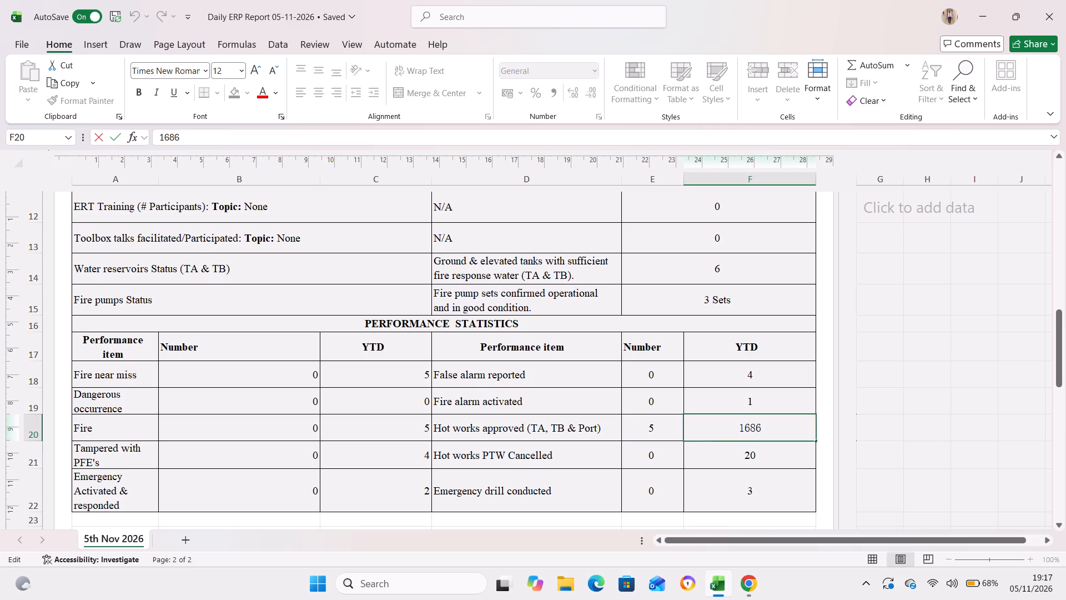
Set the YTD figure for Hot works approved (TA, TB & Port) to 1691 and save the workbook.
{"action": "key", "text": "BackSpace"}
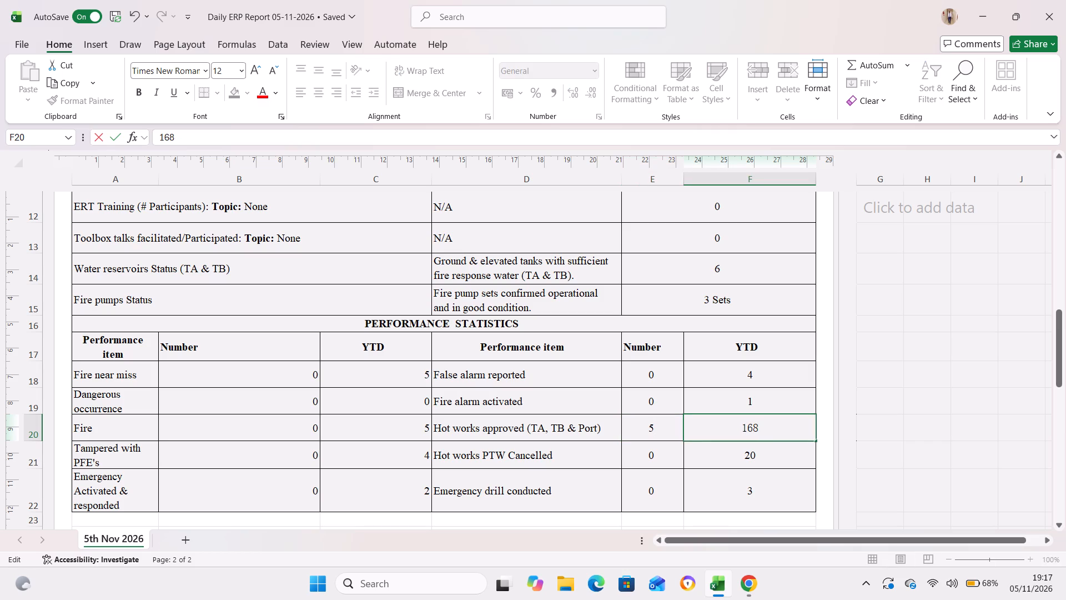
{"action": "key", "text": "BackSpace"}
{"action": "type", "text": "91"}
{"action": "left_click", "coordinate": [771, 227]}
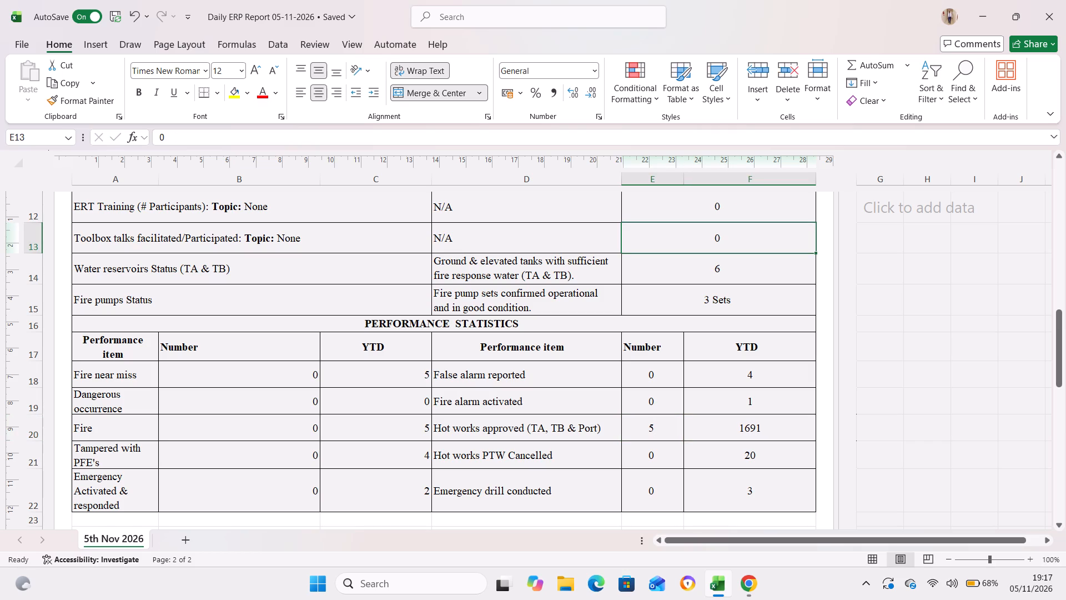
{"action": "key", "text": "ctrl+s"}
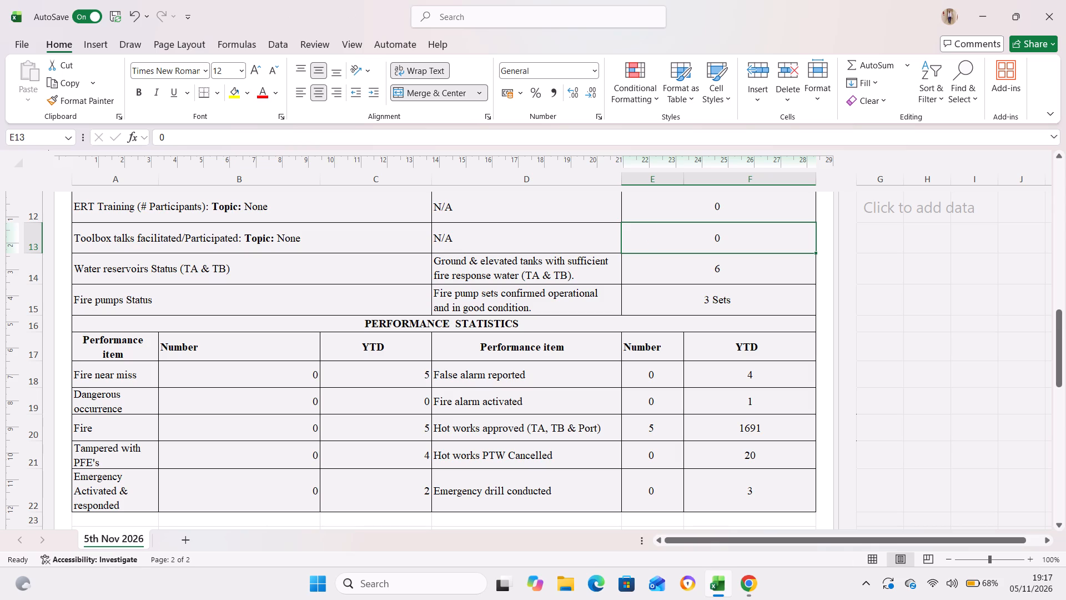
Spell-check the sheet starting from the date cell, ignoring all instances of "subswitch" and correcting "corrossion" to "corrosion".
{"action": "scroll", "coordinate": [396, 422], "scroll_direction": "down", "scroll_amount": 1}
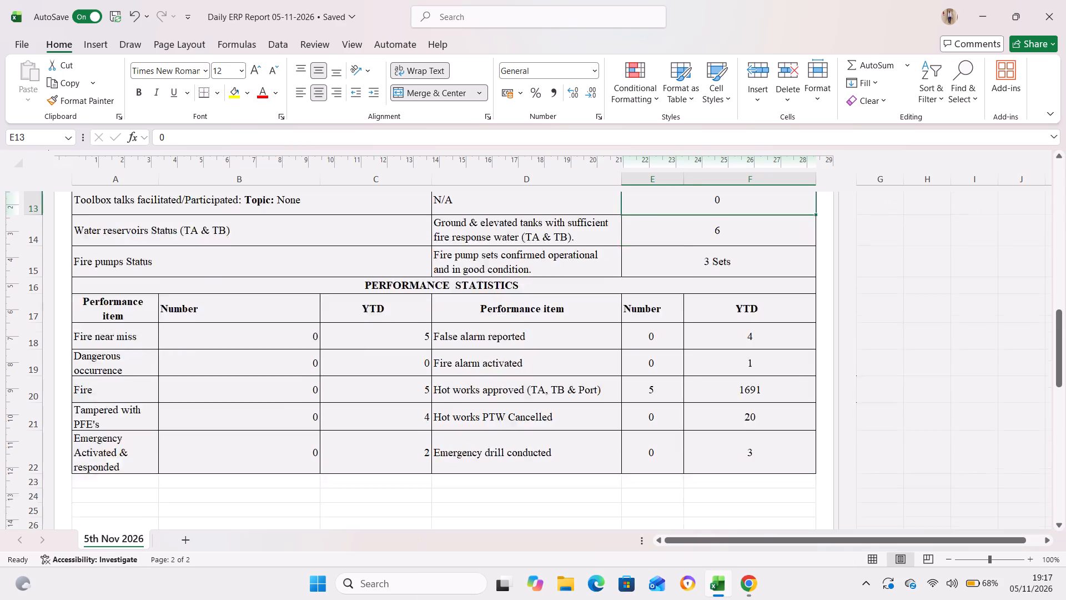
{"action": "scroll", "coordinate": [396, 421], "scroll_direction": "down", "scroll_amount": 2}
{"action": "scroll", "coordinate": [393, 433], "scroll_direction": "up", "scroll_amount": 19}
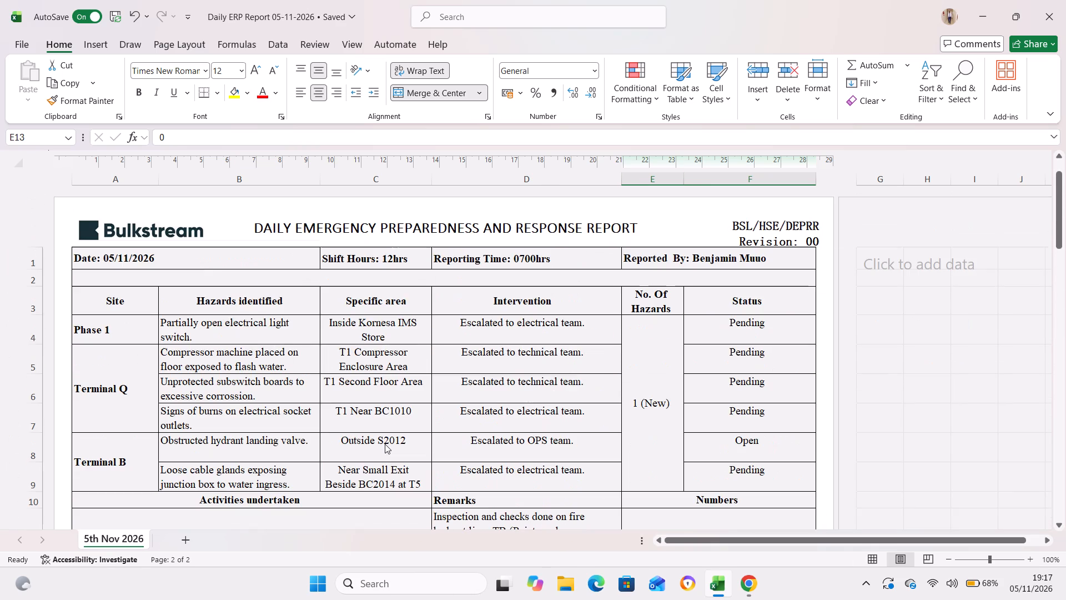
{"action": "left_click", "coordinate": [258, 259]}
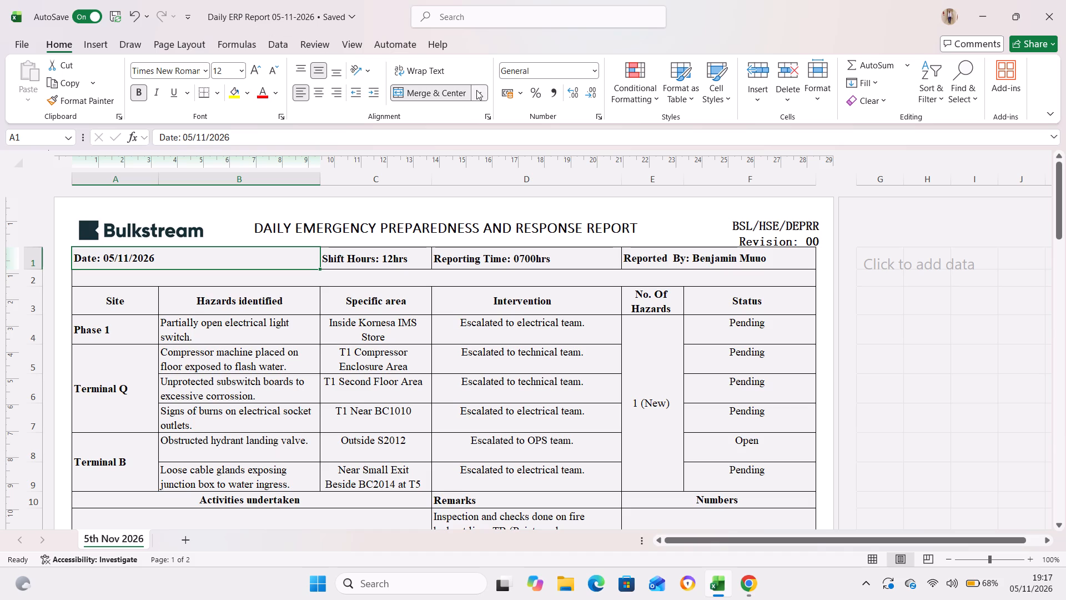
{"action": "left_click", "coordinate": [320, 44]}
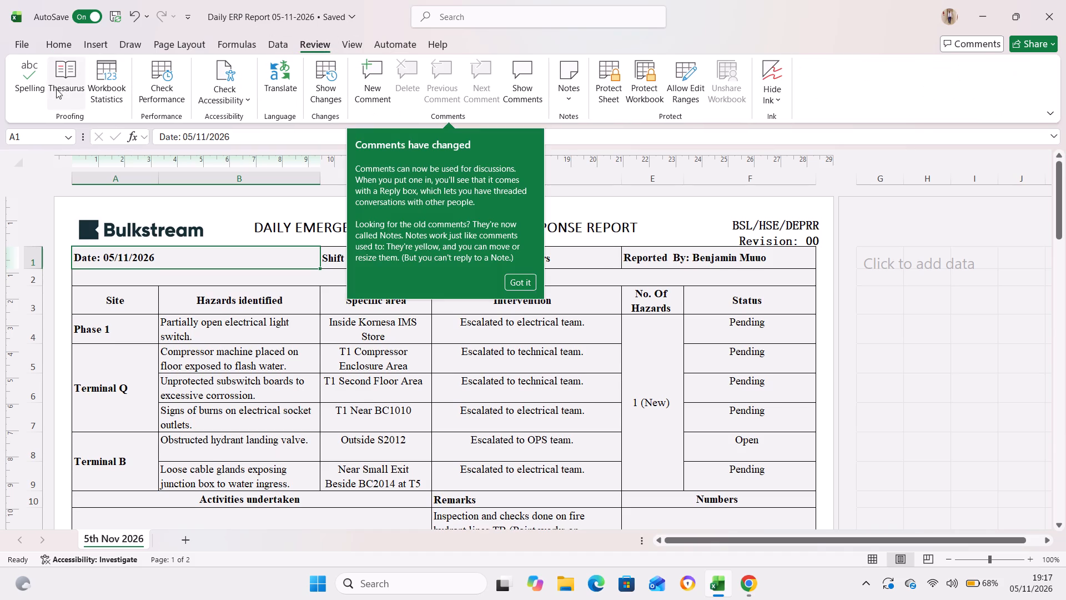
{"action": "left_click", "coordinate": [38, 82]}
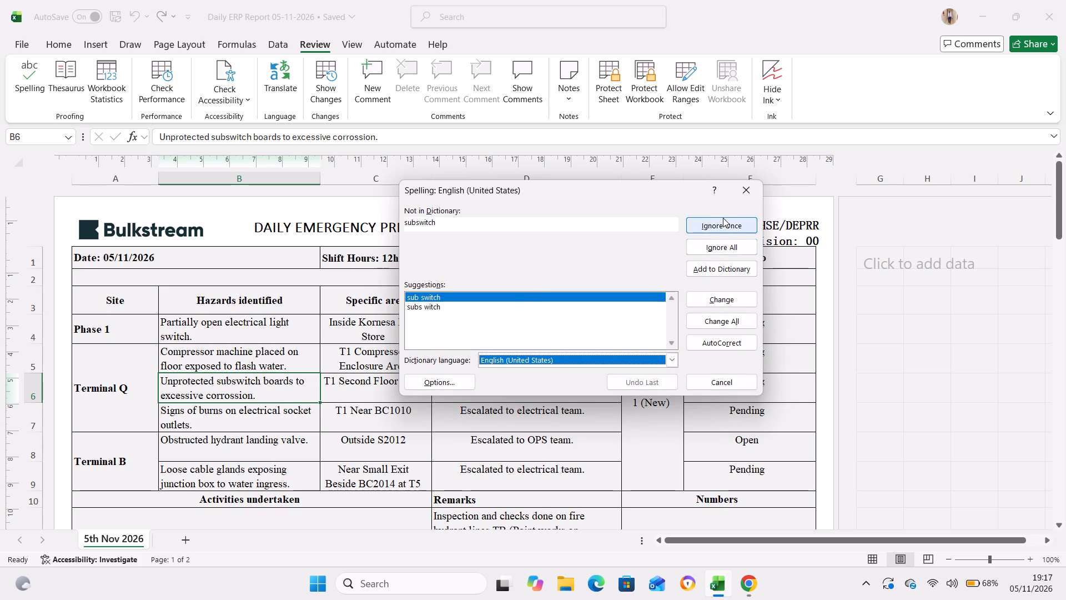
{"action": "left_click", "coordinate": [726, 251]}
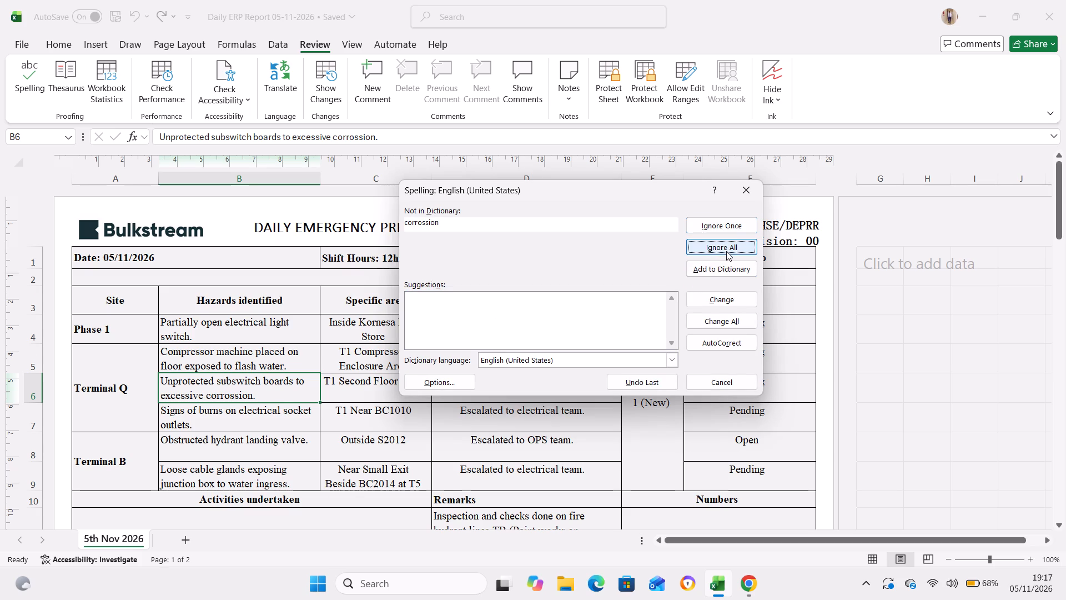
{"action": "left_click", "coordinate": [716, 303]}
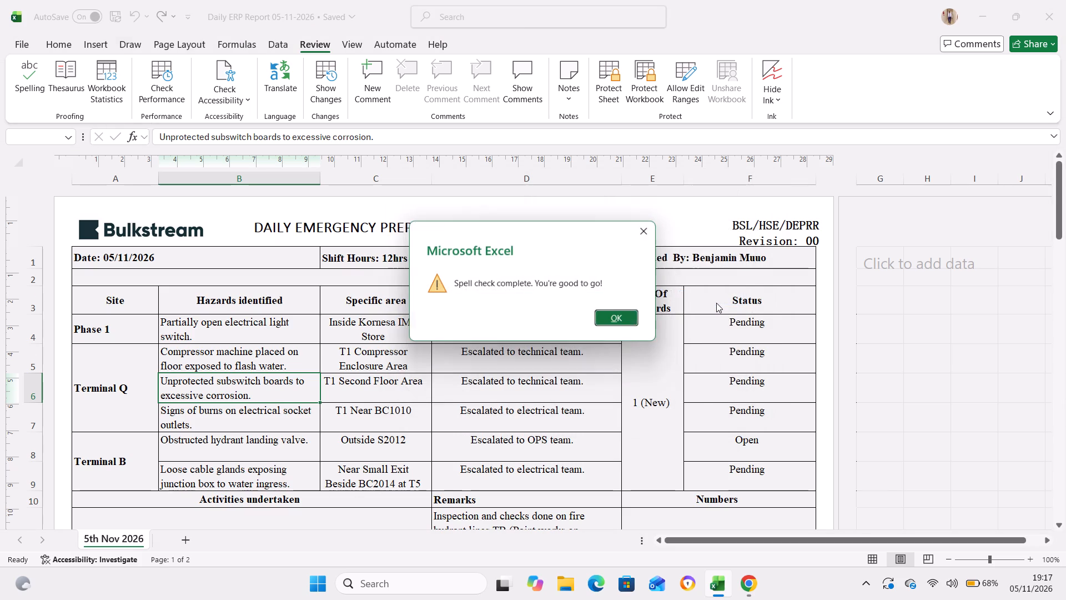
{"action": "left_click", "coordinate": [612, 315]}
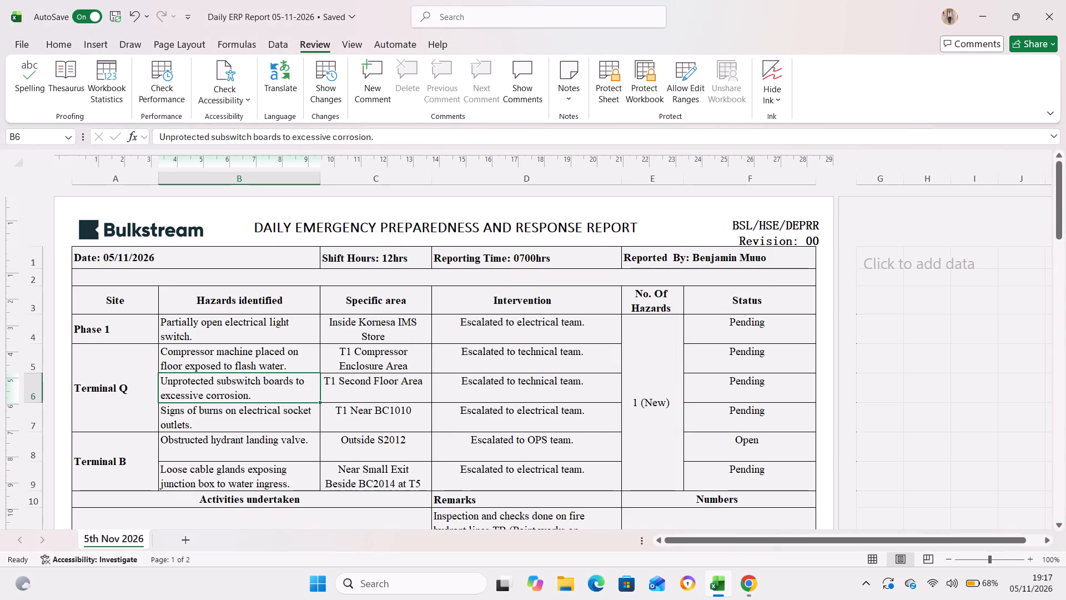
Save the daily ERP report workbook and close it.
{"action": "key", "text": "ctrl+s"}
{"action": "left_click", "coordinate": [1048, 19]}
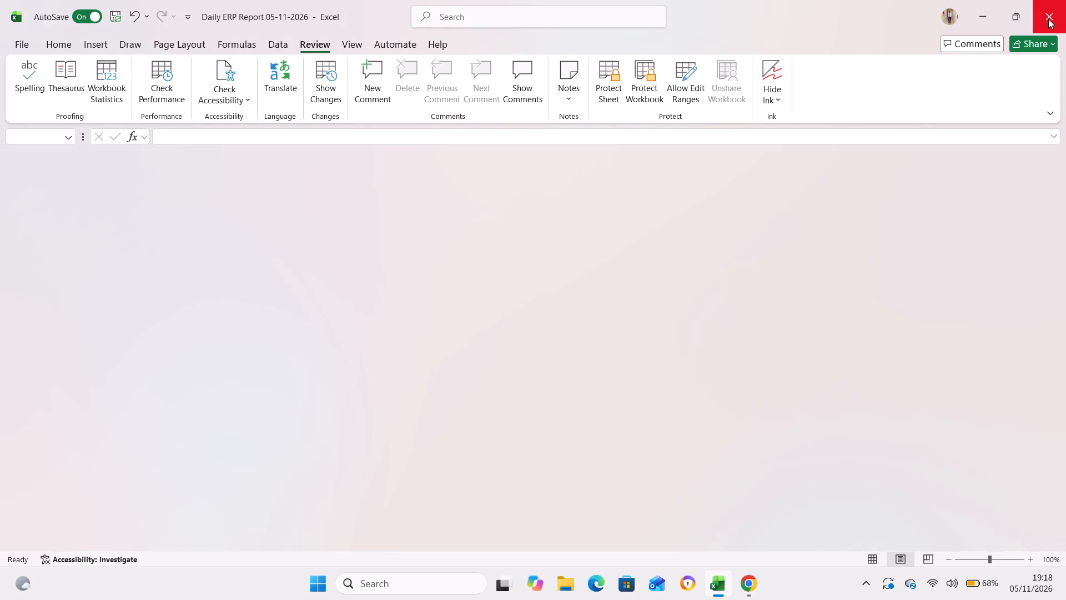